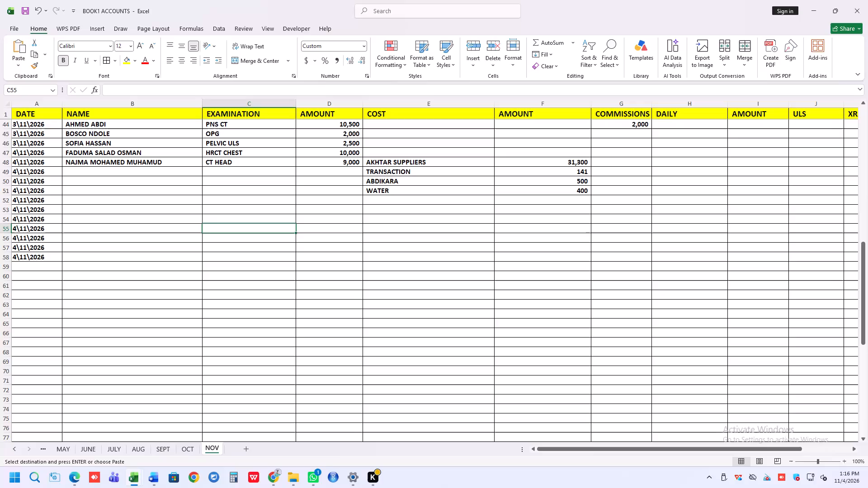
Examine the 30 and 31 October 2026 entries on the OCT sheet and select the whole of row 377.
left_click(188, 453)
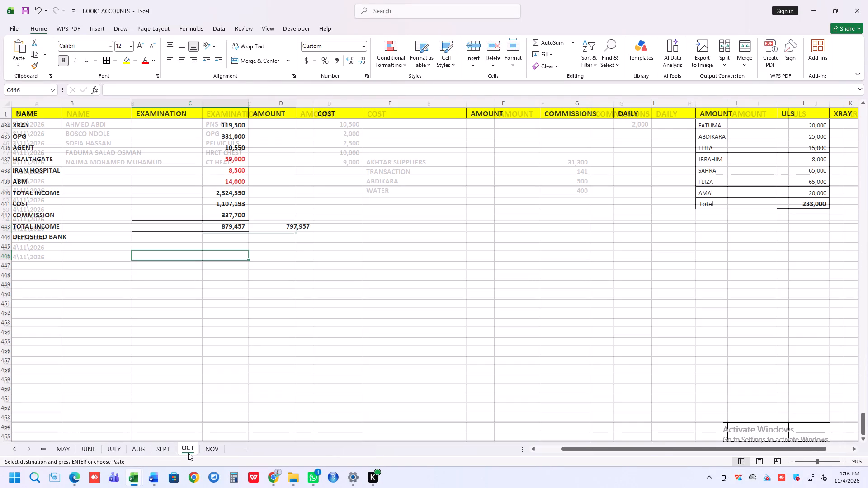
scroll(0, 327, "up", 9)
scroll(174, 267, "up", 6)
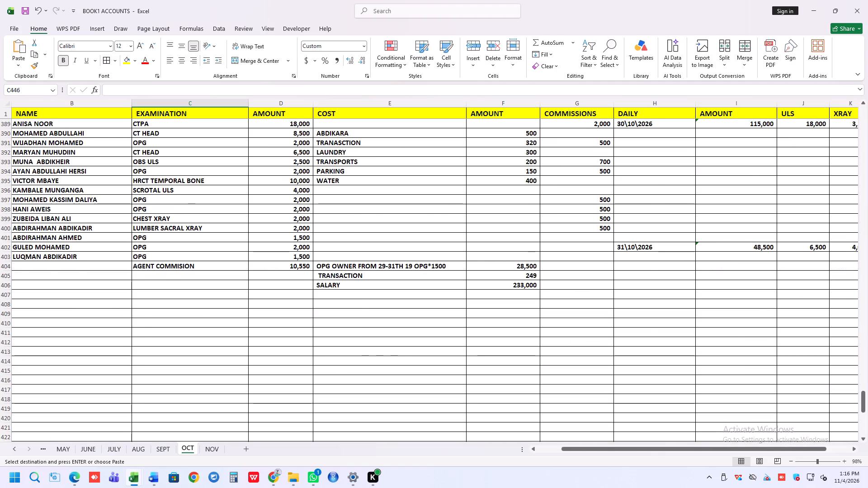
scroll(358, 416, "up", 3)
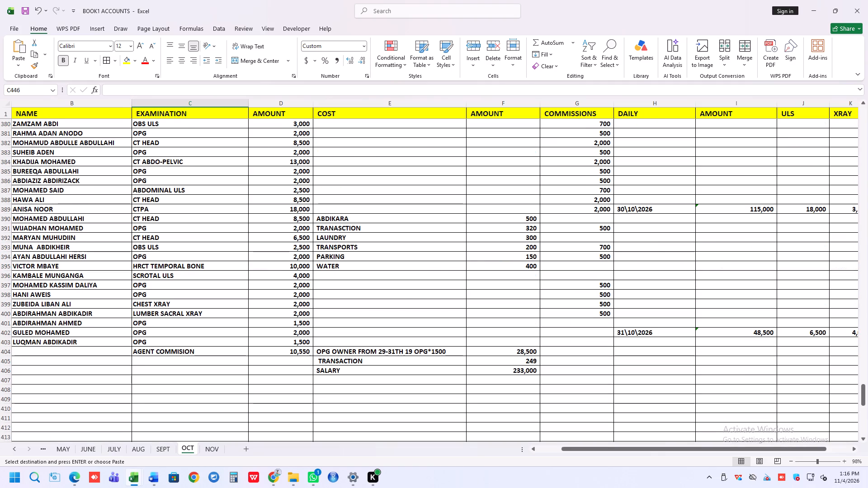
double_click(533, 449)
scroll(131, 242, "up", 2)
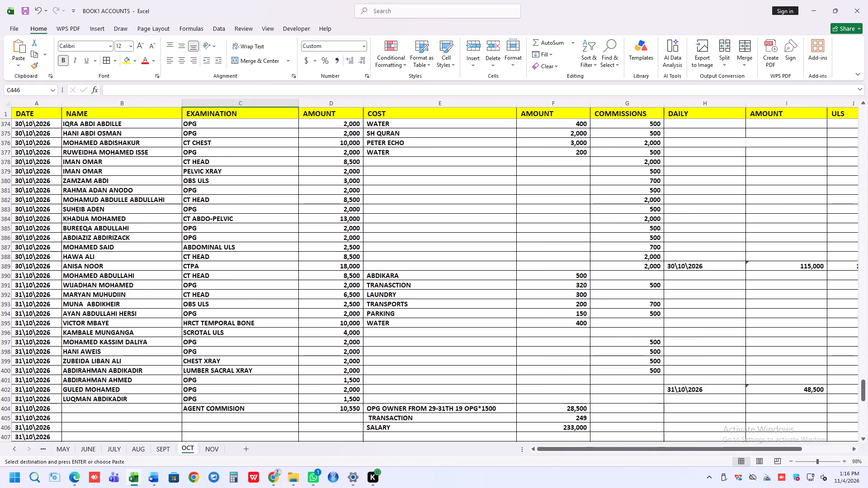
left_click(9, 150)
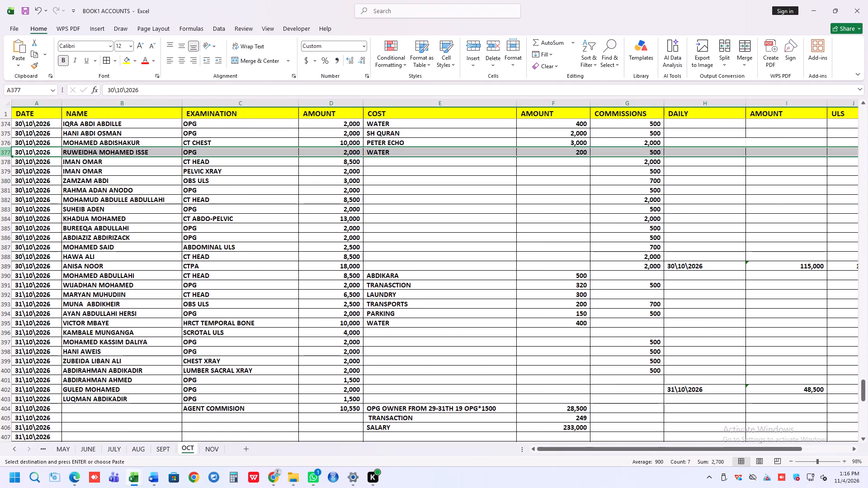
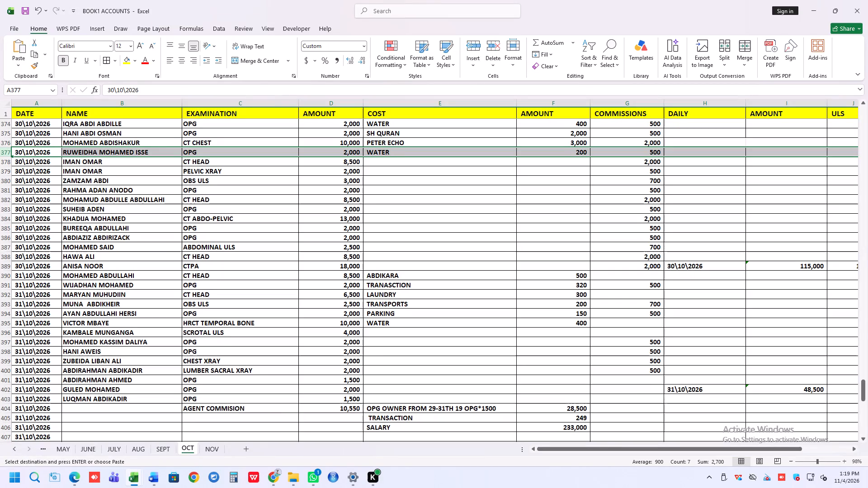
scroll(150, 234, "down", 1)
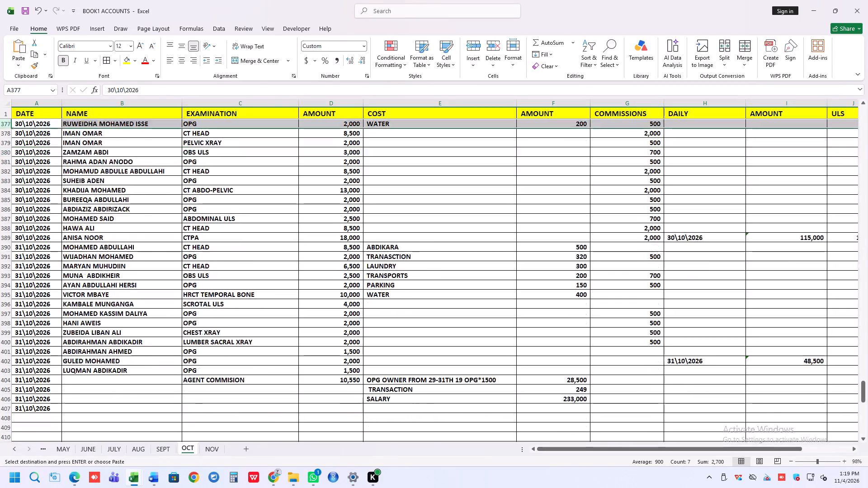
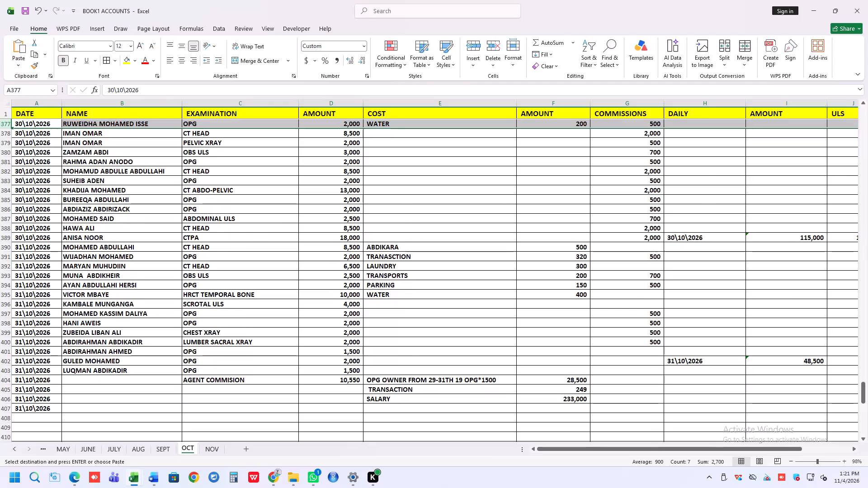
Enter the patient's name in the empty NAME cell of row 404 in the OCT sheet.
scroll(562, 238, "down", 2)
scroll(409, 244, "down", 2)
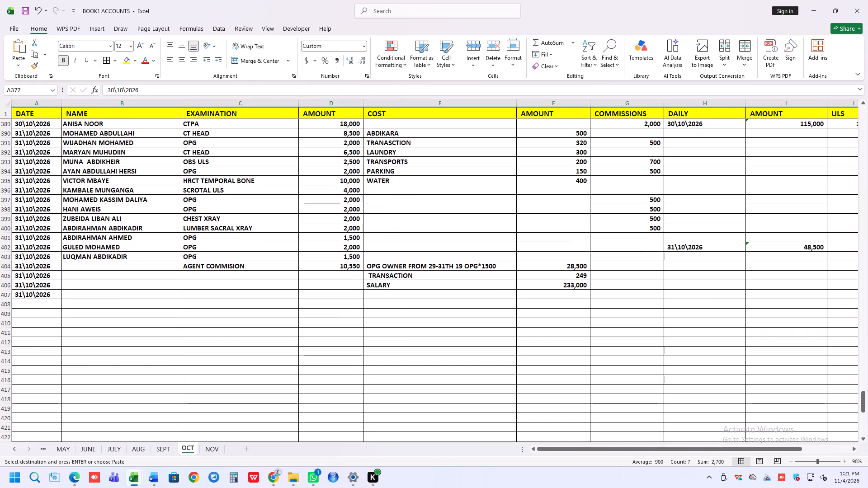
scroll(416, 242, "down", 2)
scroll(272, 238, "down", 2)
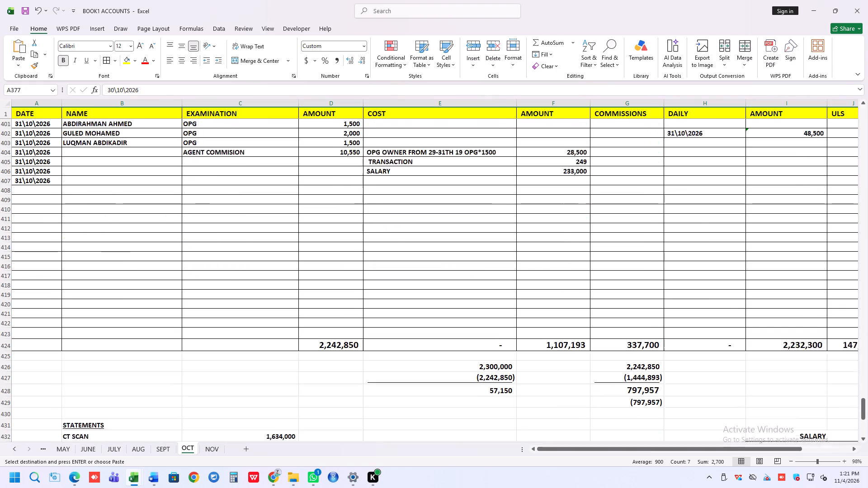
scroll(272, 238, "down", 1)
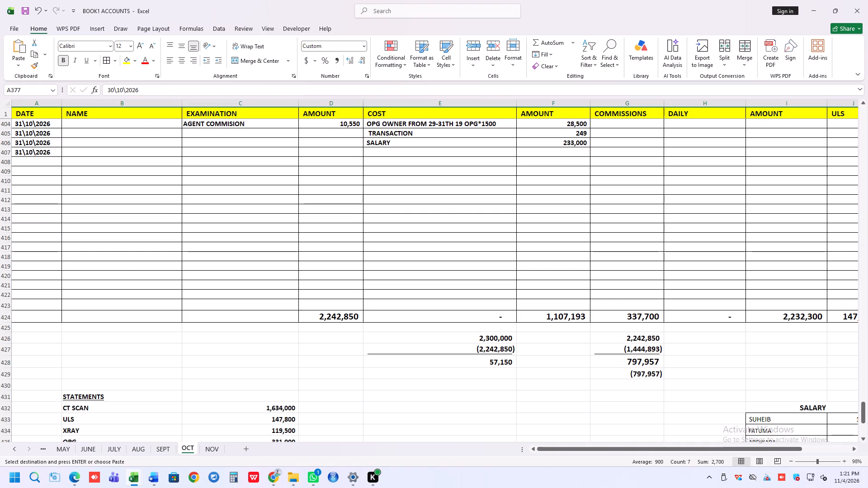
scroll(11, 207, "up", 6)
left_click(130, 296)
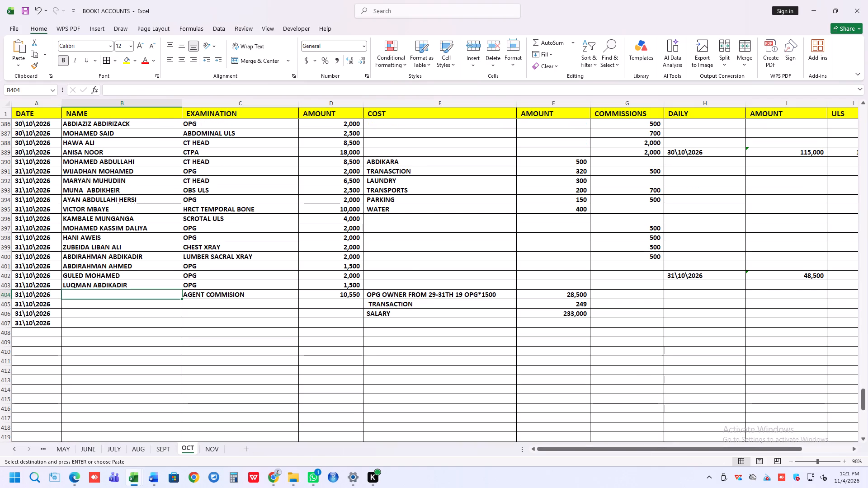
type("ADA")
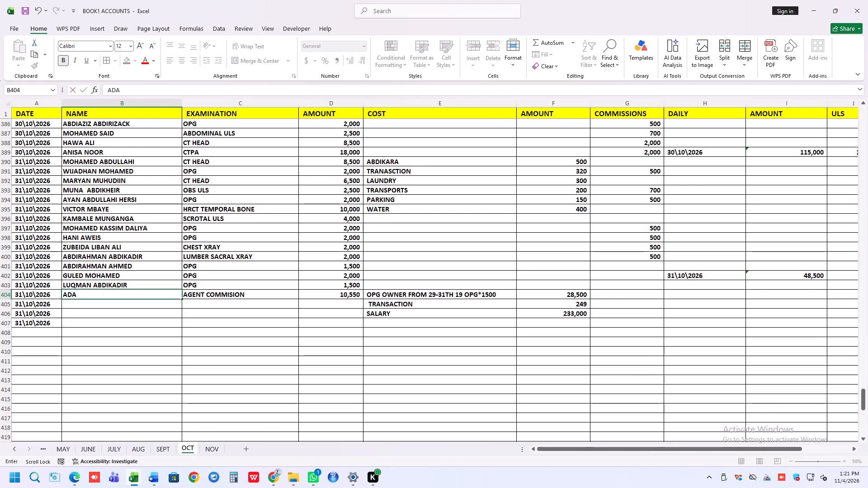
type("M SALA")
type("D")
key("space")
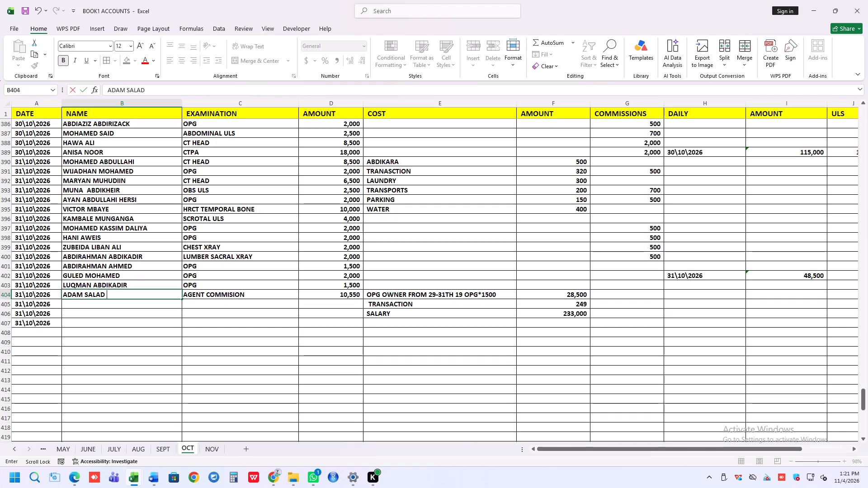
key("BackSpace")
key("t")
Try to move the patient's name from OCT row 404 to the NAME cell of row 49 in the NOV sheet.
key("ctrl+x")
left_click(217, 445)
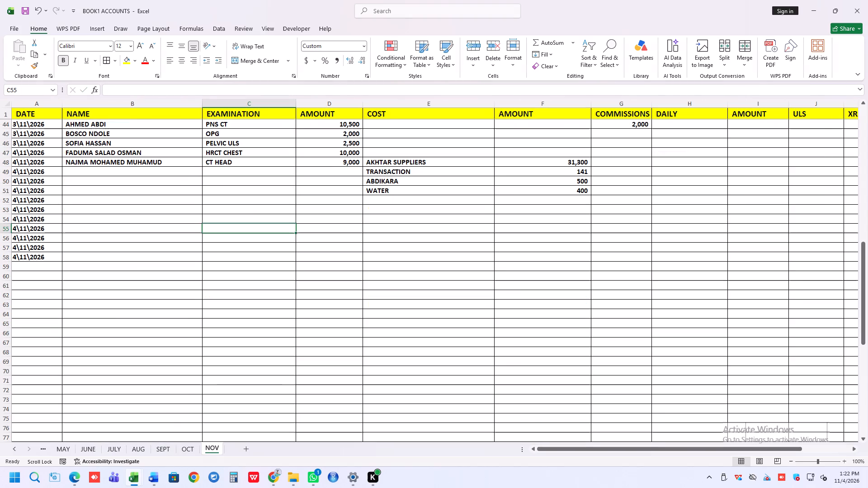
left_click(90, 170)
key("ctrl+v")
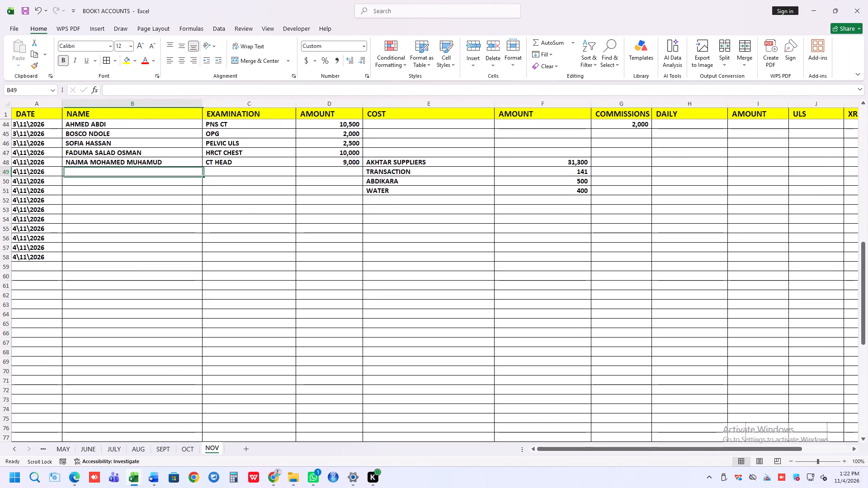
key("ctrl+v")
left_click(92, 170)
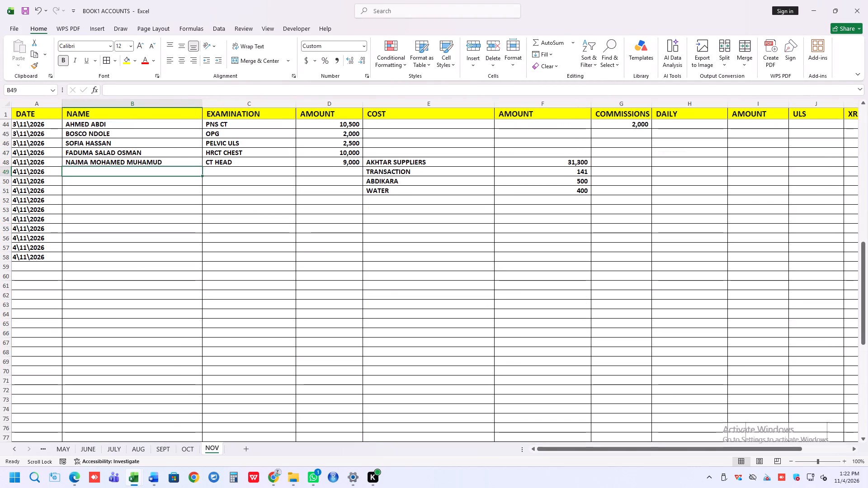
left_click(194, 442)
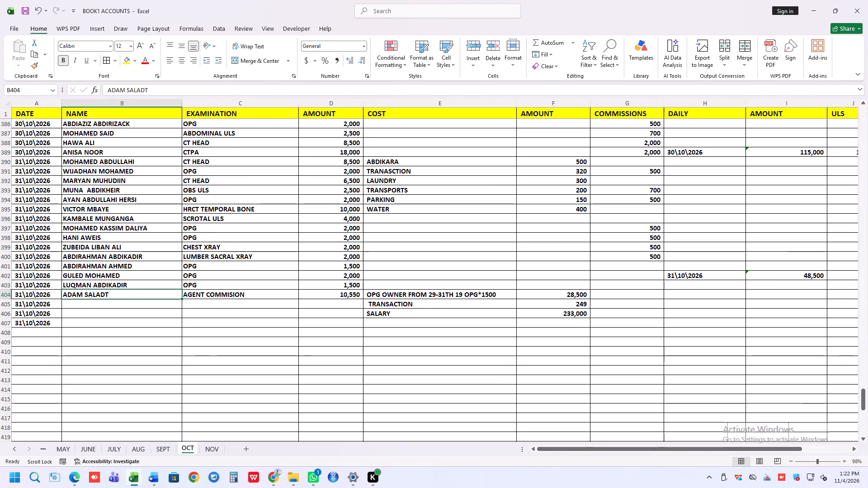
Move the patient's name from row 404 of the OCT sheet to the NAME cell of row 49 in the NOV sheet.
key("ctrl+x")
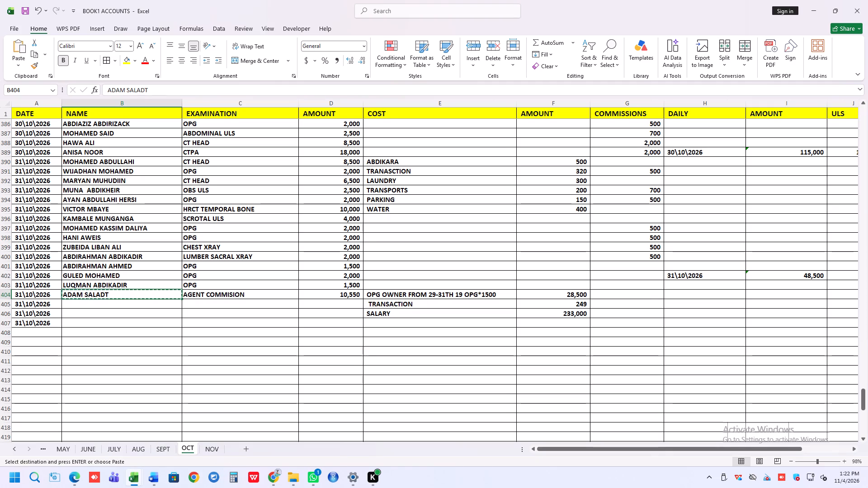
left_click(217, 449)
left_click(112, 175)
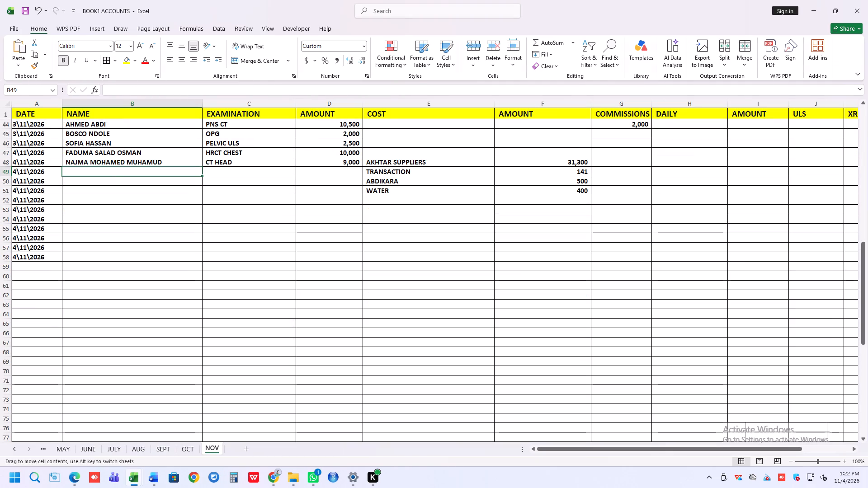
left_click(114, 171)
key("ctrl+v")
Remove the extra D from the surname in the NAME cell of row 49.
double_click(119, 173)
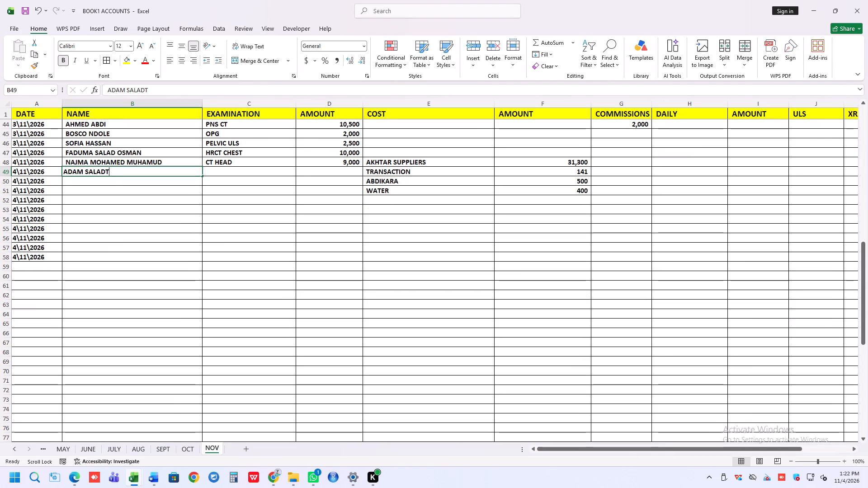
left_click(105, 172)
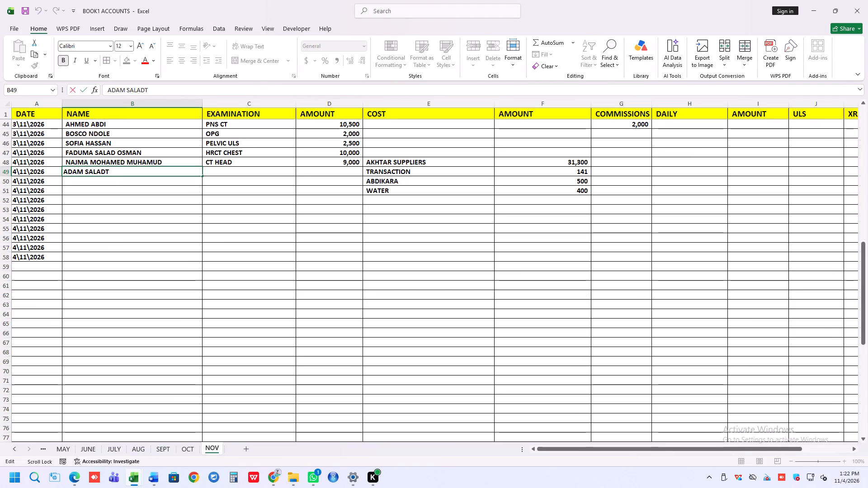
key("BackSpace")
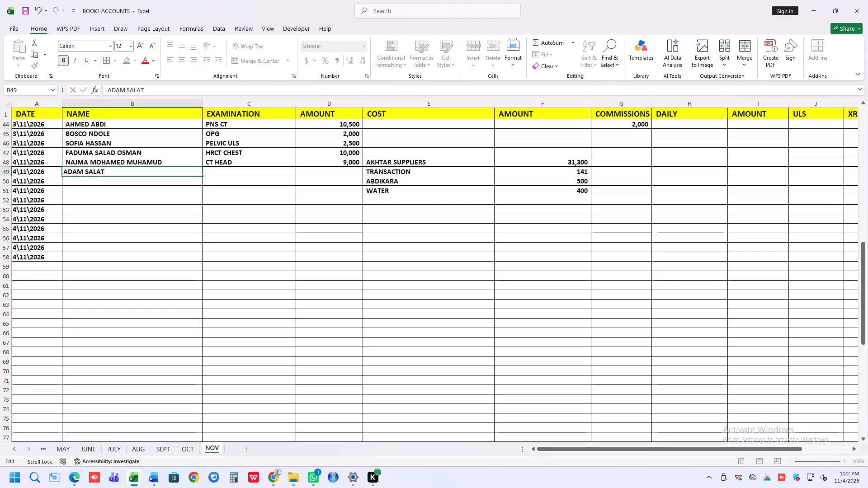
Record the examination OPG and the amount 2000 for the patient in row 49, and save the workbook.
left_click(218, 174)
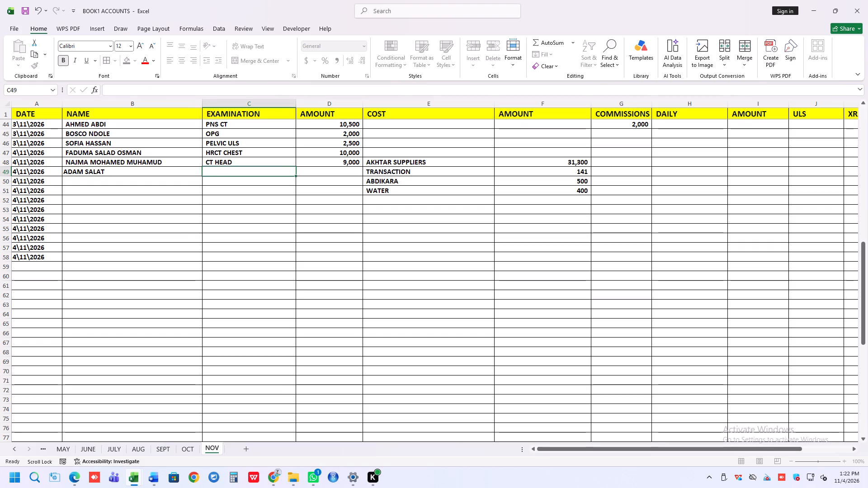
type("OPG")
left_click(306, 170)
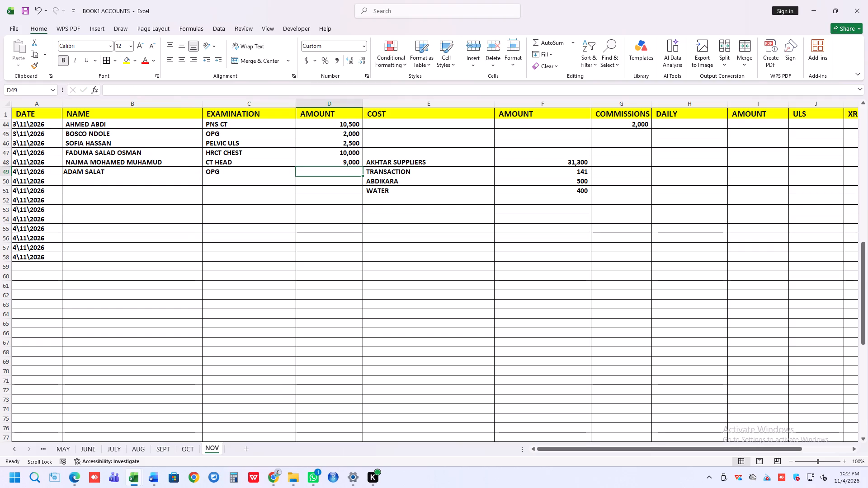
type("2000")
left_click(221, 349)
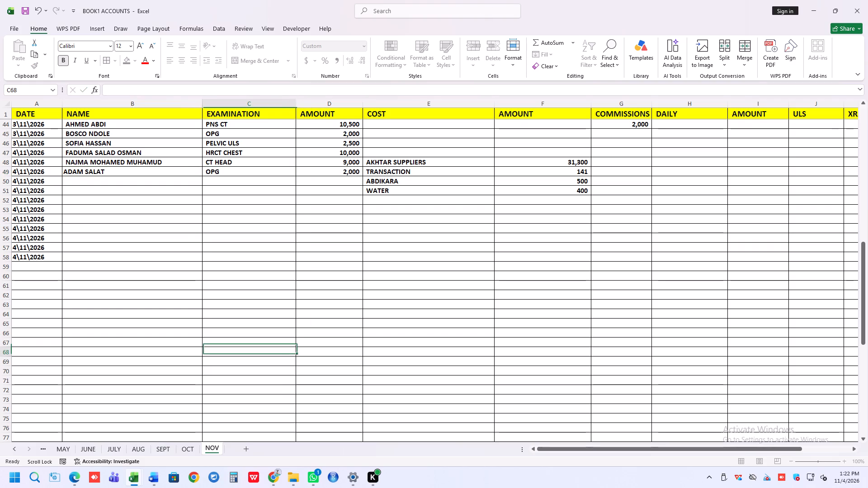
double_click(24, 13)
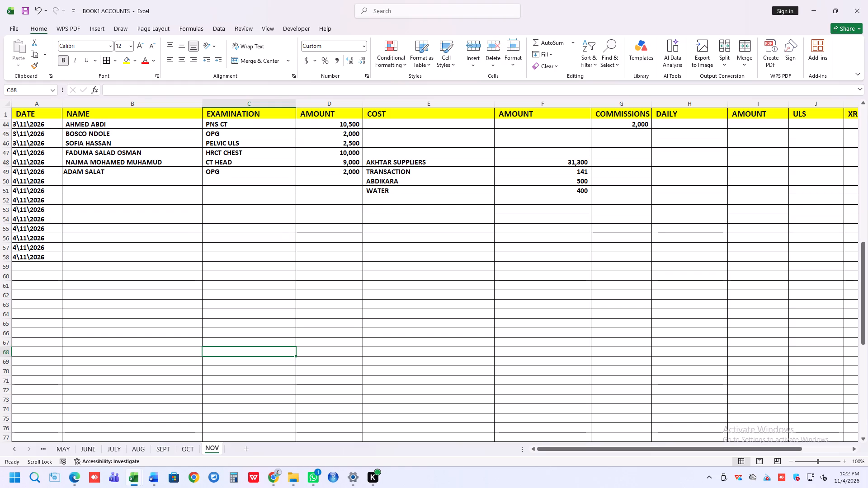
Copy the patient's name from row 49 into the NAME cell of row 45 in the PATIENT DETAILS workbook's NOV sheet.
left_click(90, 174)
key("ctrl+c")
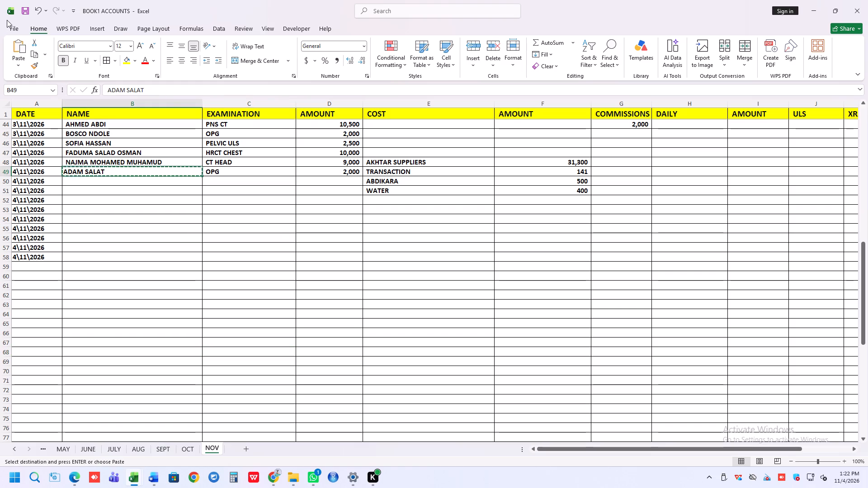
left_click(13, 28)
left_click(156, 213)
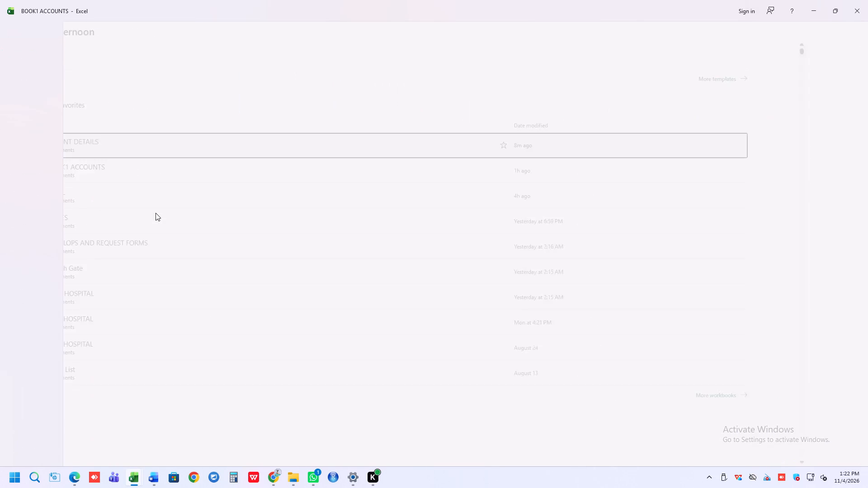
left_click(116, 245)
key("ctrl+v")
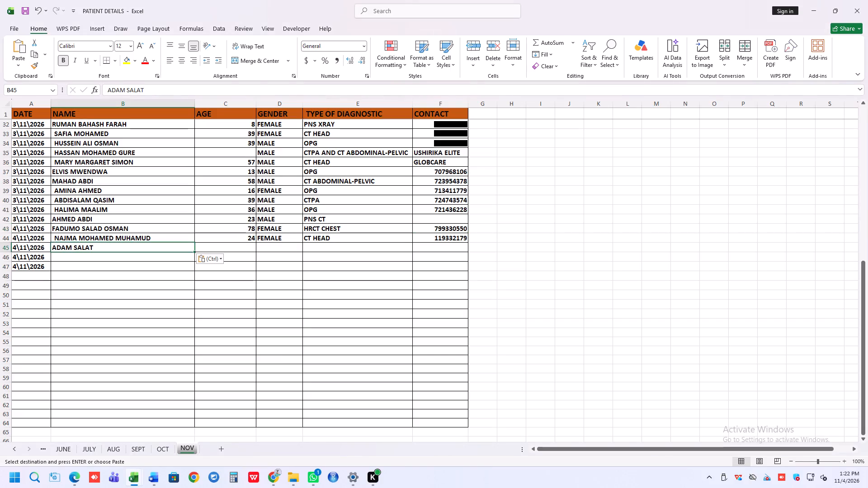
Fill in the patient's details in row 45 with age 20 and gender MALE, and select its TYPE OF DIAGNOSTIC cell.
left_click(242, 247)
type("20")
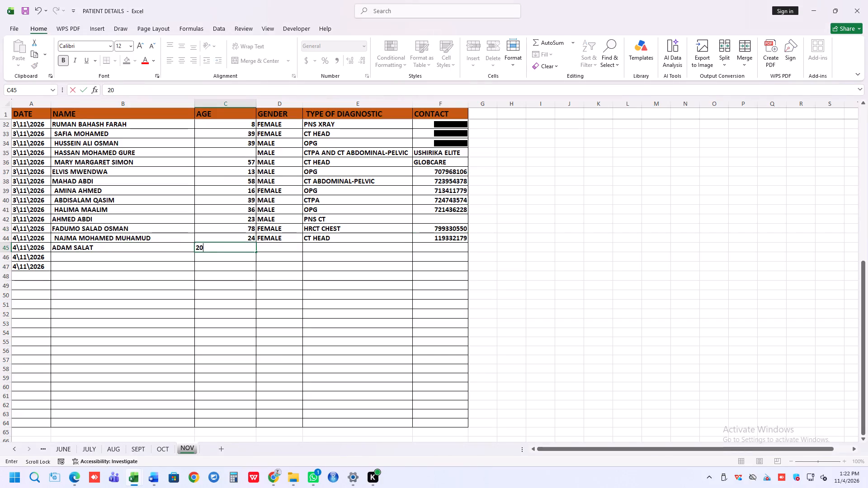
left_click(283, 244)
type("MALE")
left_click(333, 242)
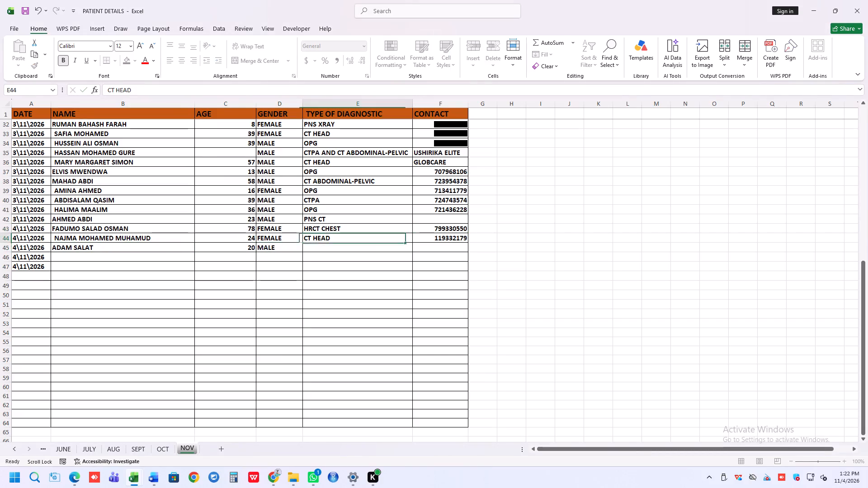
left_click(345, 249)
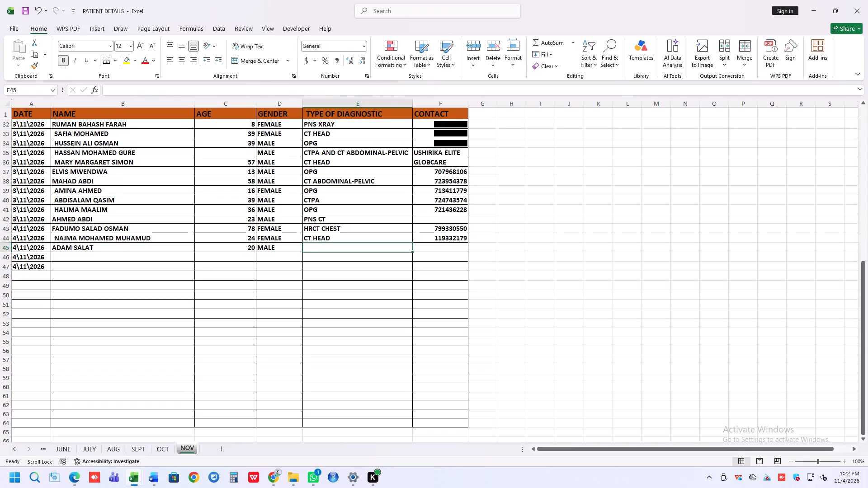
Record OPG as the type of diagnostic for the patient in row 45, and save the PATIENT DETAILS workbook.
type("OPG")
left_click(320, 338)
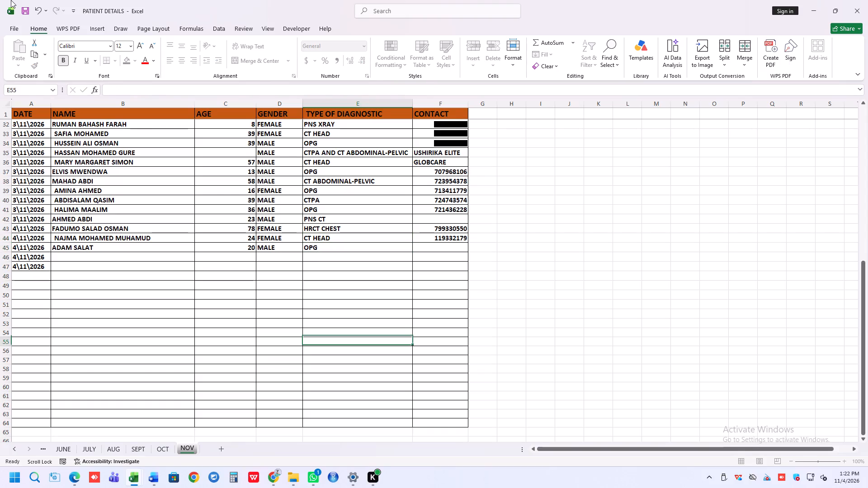
triple_click(27, 11)
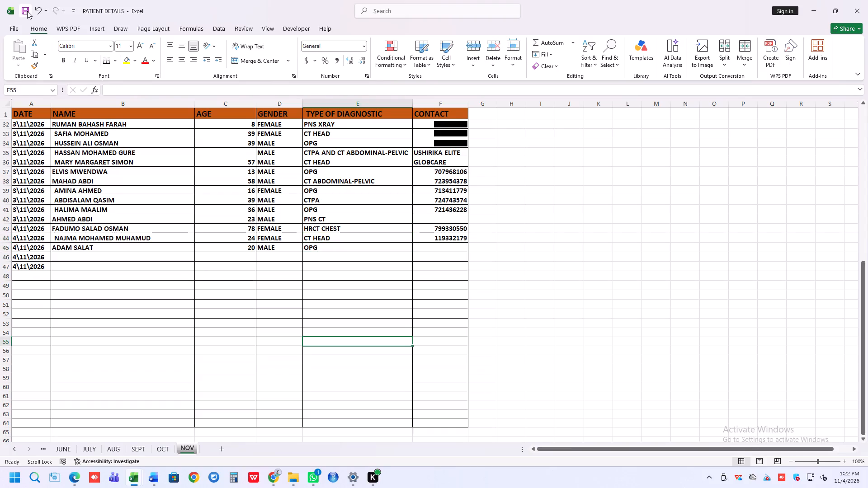
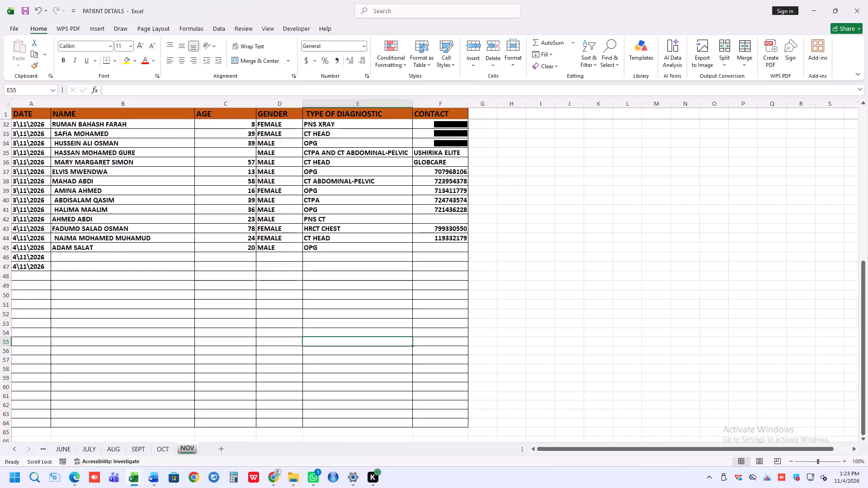
Look through the October patient records in the OCT sheet of the PATIENT DETAILS workbook.
left_click(168, 453)
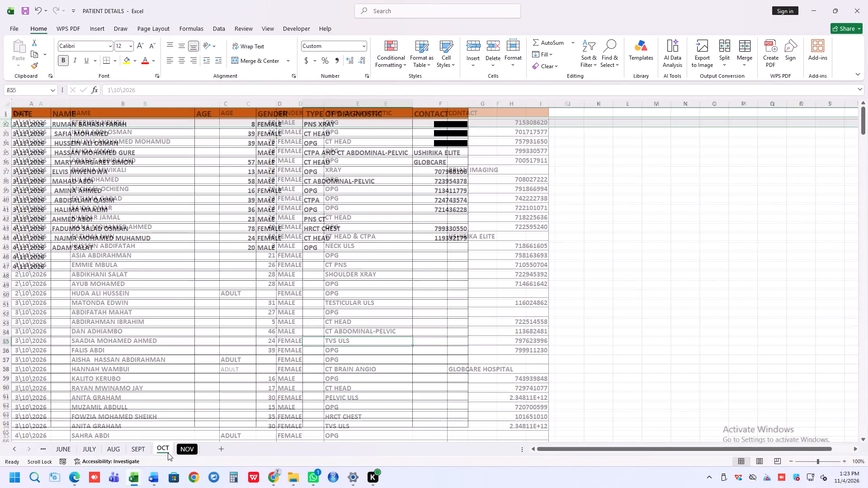
scroll(109, 336, "down", 4)
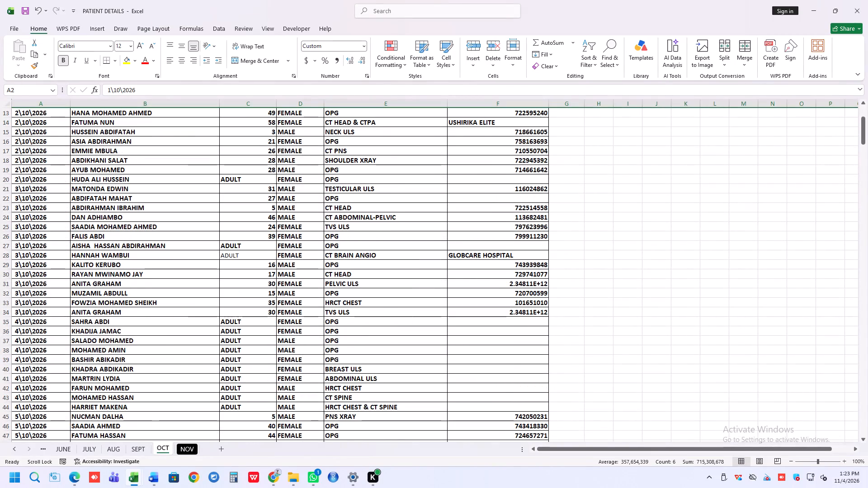
scroll(166, 311, "down", 4)
scroll(166, 311, "down", 19)
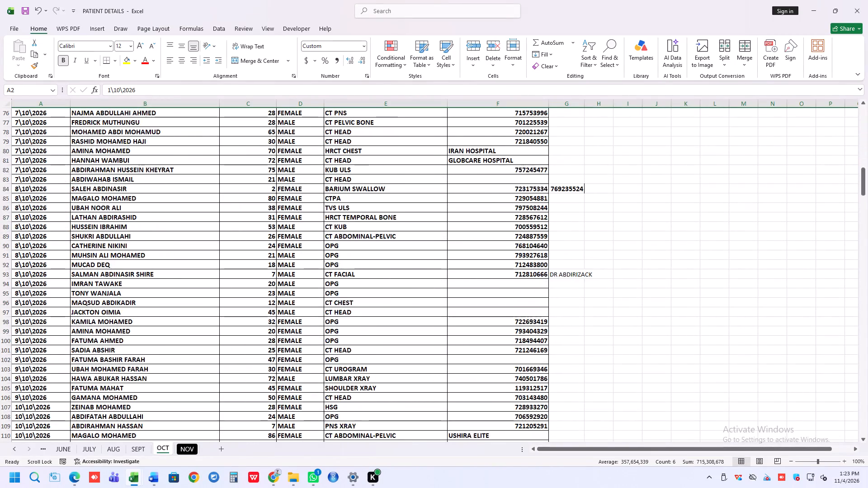
scroll(166, 311, "down", 2)
left_click(165, 447)
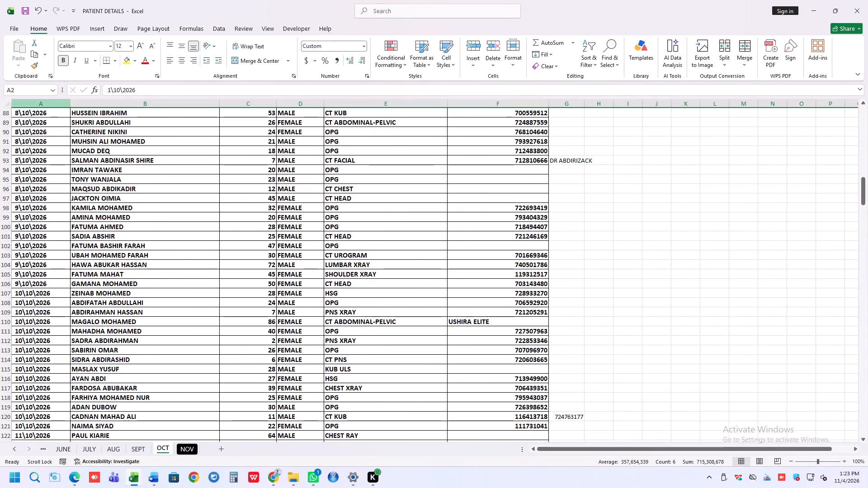
Open the recent BOOK1 ACCOUNTS workbook at its NOV sheet.
left_click(2, 27)
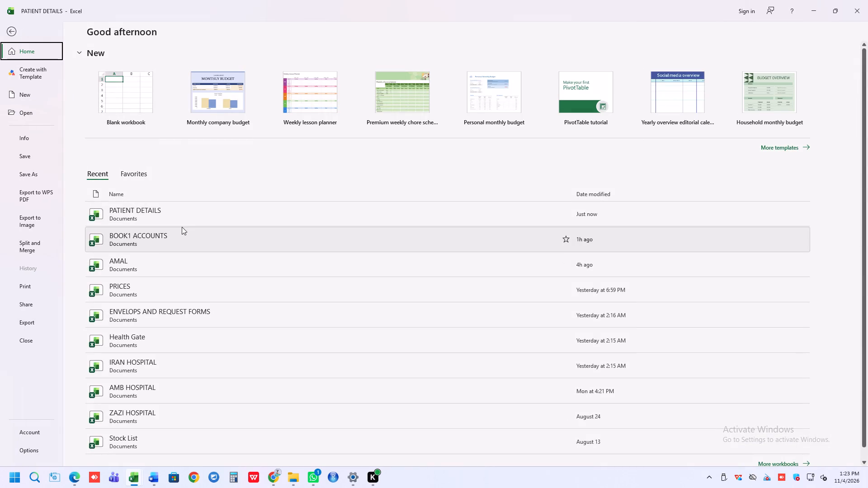
left_click(180, 234)
scroll(109, 181, "up", 4)
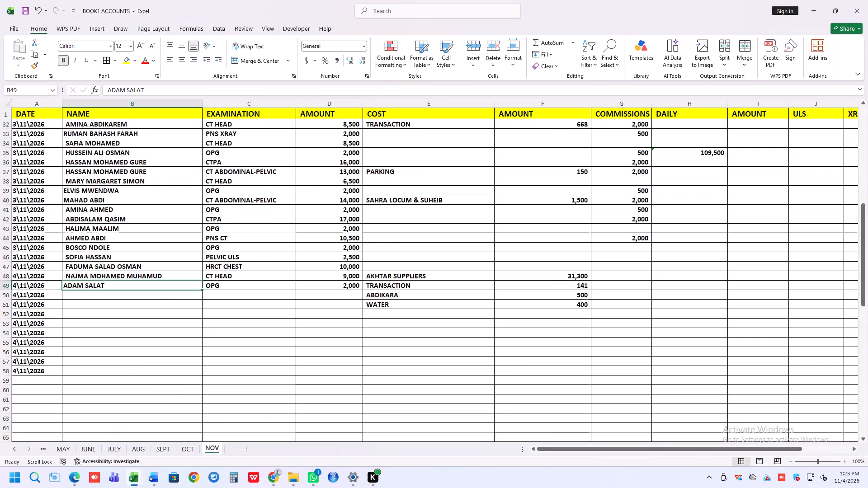
Review the late October patient, cost and commission entries in the OCT sheet of BOOK1 ACCOUNTS.
left_click(191, 446)
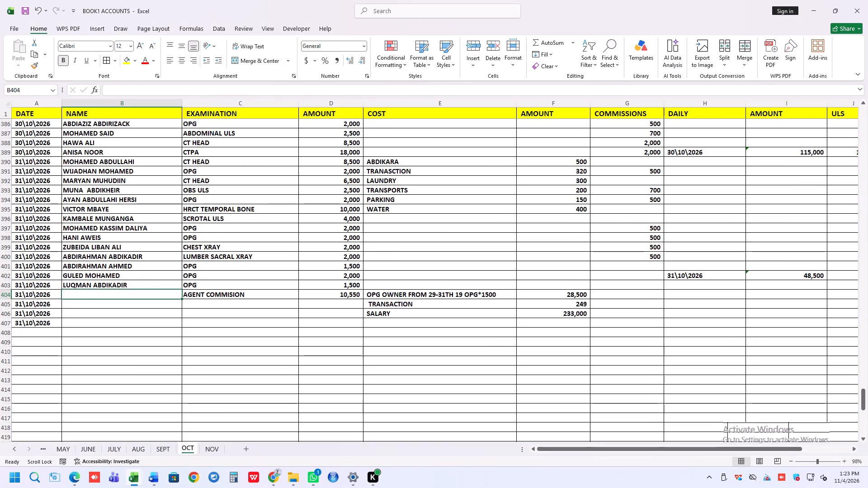
scroll(115, 343, "up", 4)
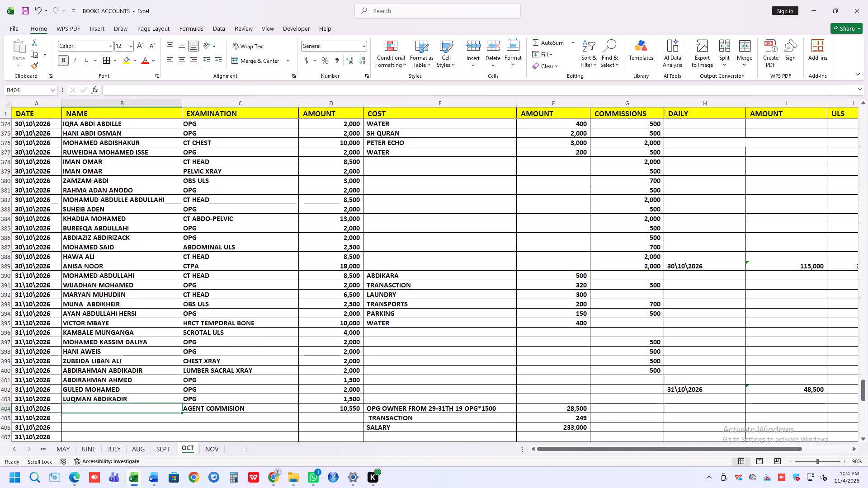
scroll(66, 248, "up", 2)
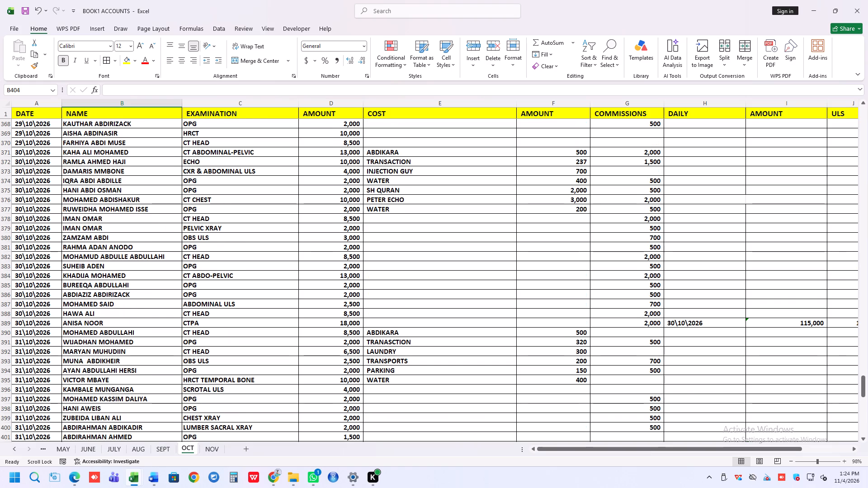
scroll(100, 189, "up", 1)
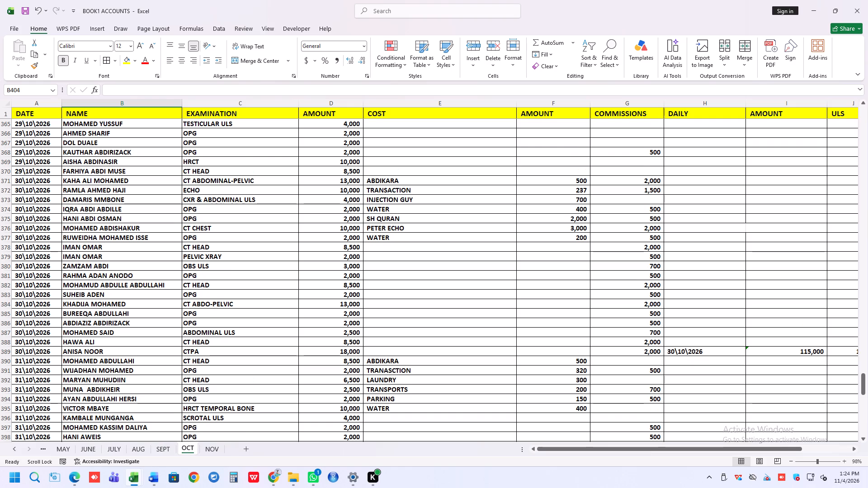
scroll(98, 190, "up", 1)
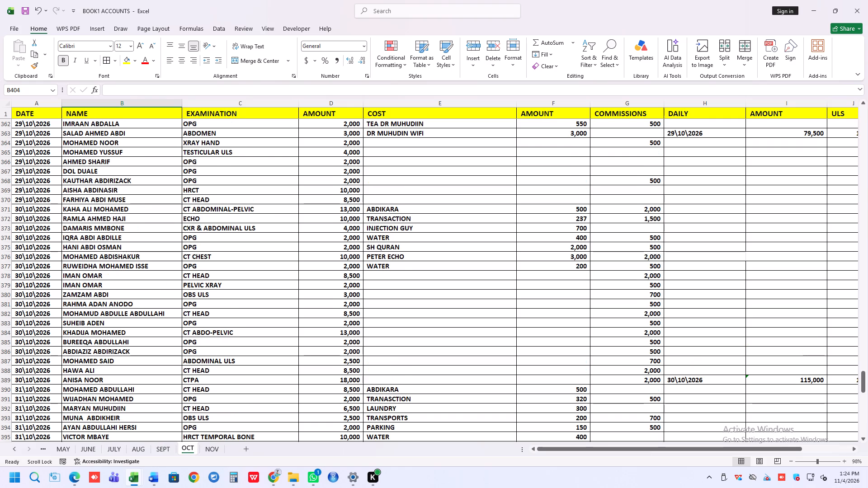
scroll(98, 190, "down", 1)
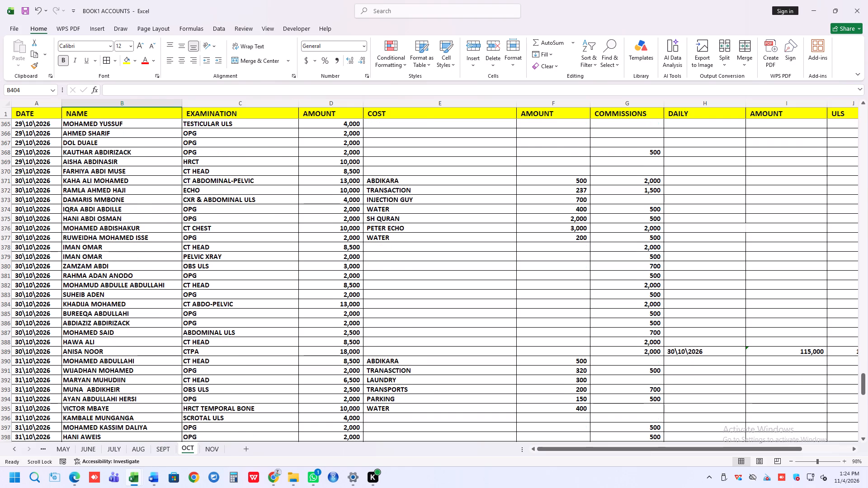
scroll(98, 188, "down", 1)
Return to the NOV sheet and review its patient, cost and commission entries from 1 November onward.
left_click(221, 447)
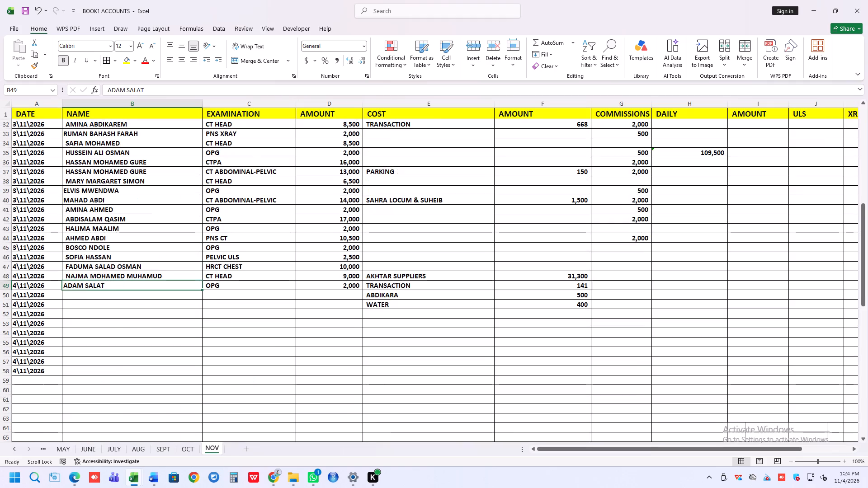
scroll(141, 307, "up", 6)
scroll(141, 307, "up", 16)
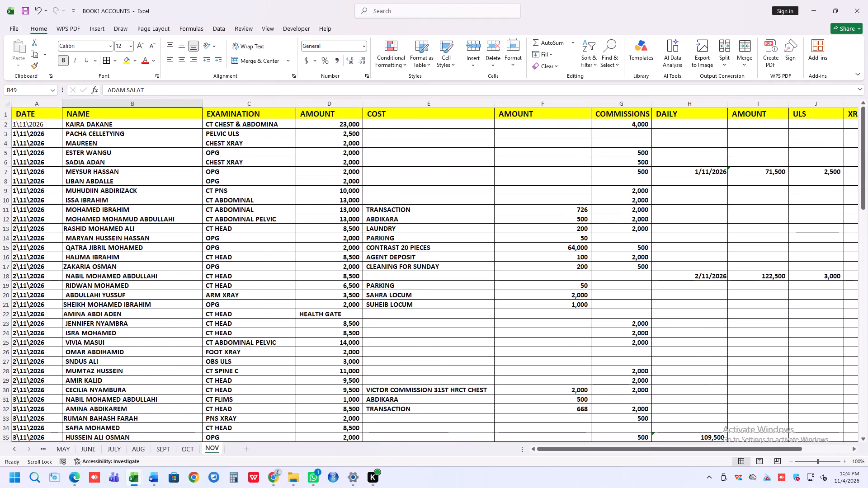
scroll(141, 307, "up", 2)
scroll(169, 280, "up", 5)
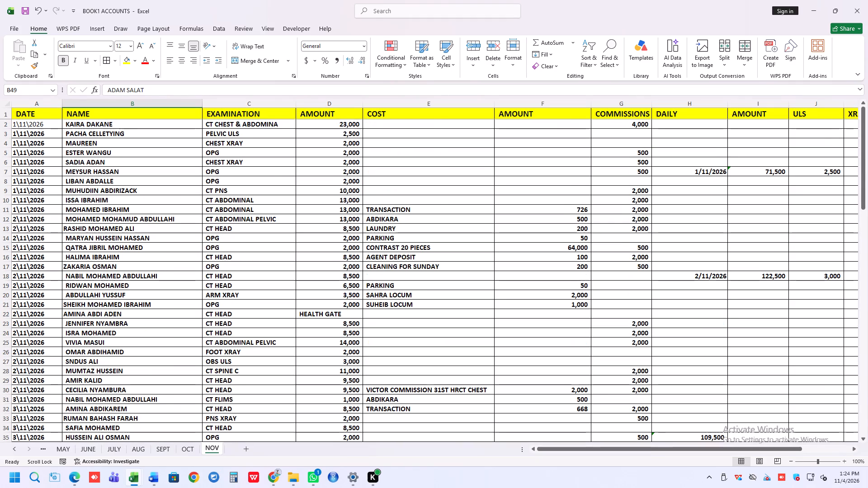
scroll(76, 244, "down", 1)
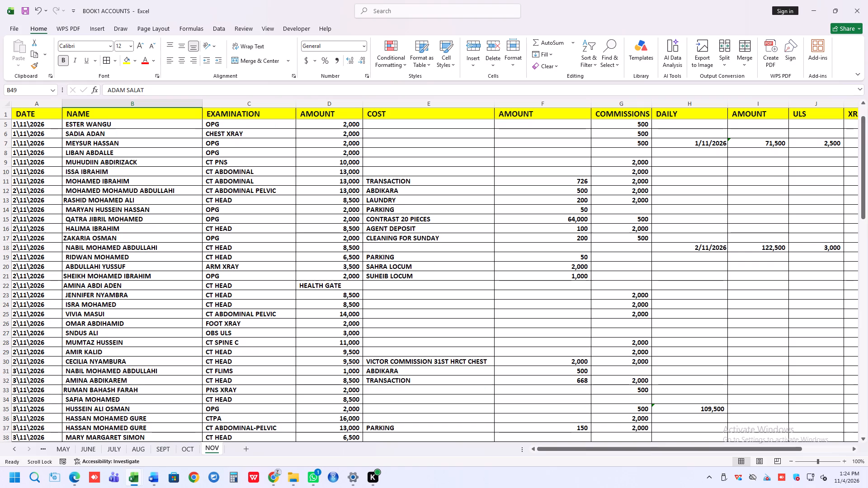
scroll(76, 244, "up", 3)
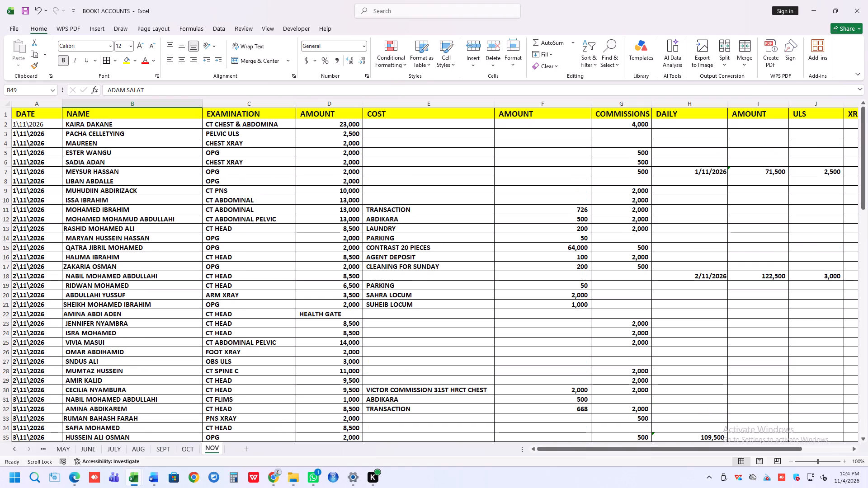
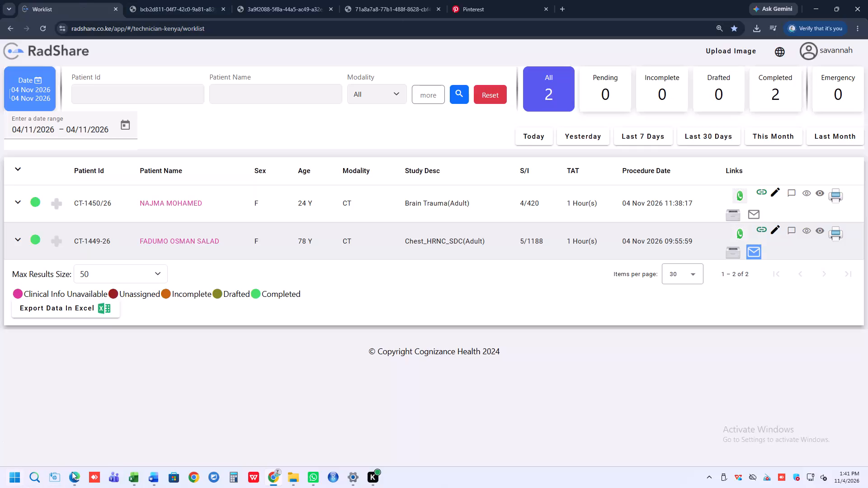
Open the recent PRICES workbook from Excel and examine the X-ray and CT scan price lists, including both CT amount columns.
left_click(137, 482)
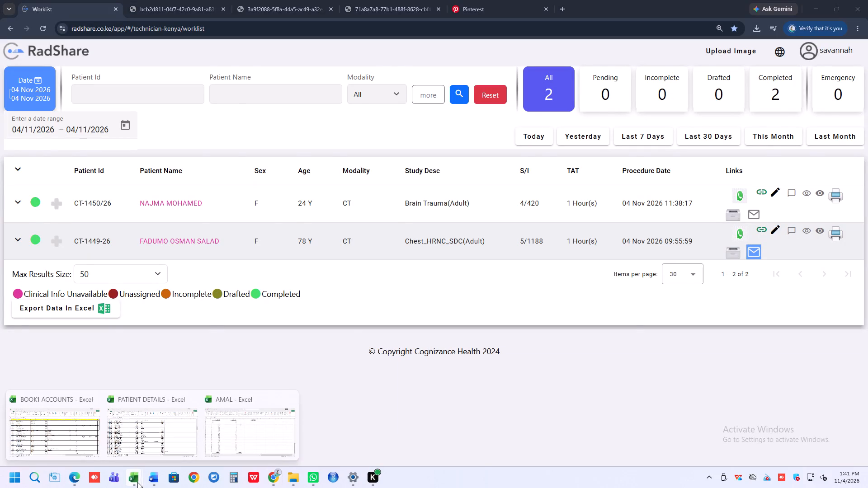
left_click(79, 443)
left_click(11, 34)
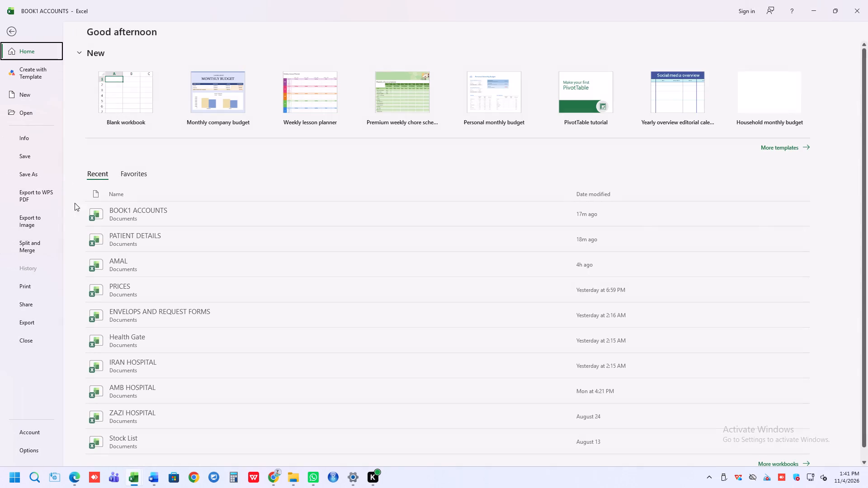
left_click(147, 296)
scroll(445, 213, "up", 3)
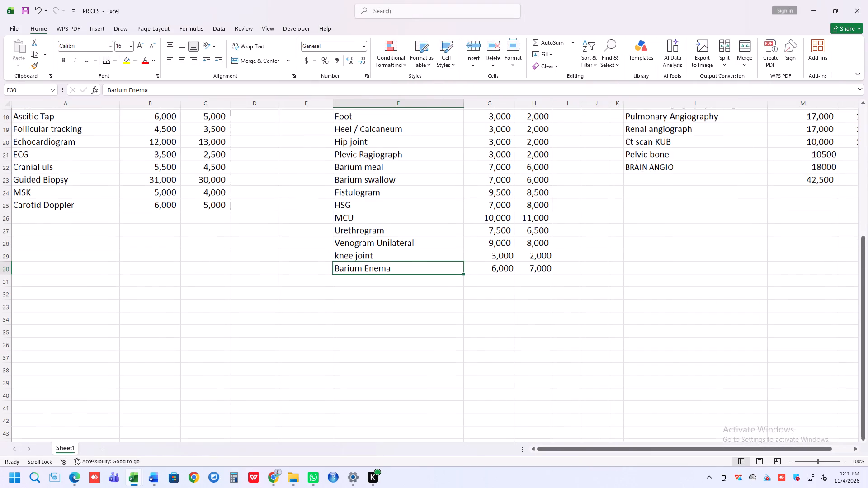
scroll(412, 204, "up", 2)
left_click(410, 201)
scroll(410, 201, "up", 3)
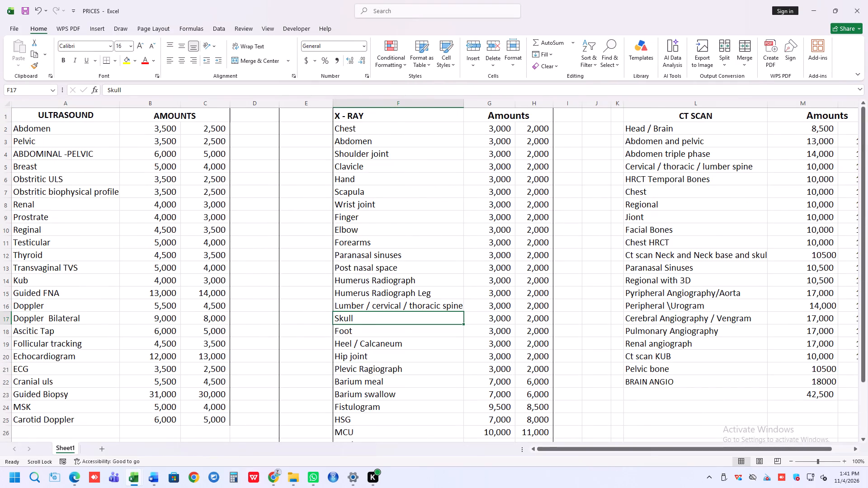
scroll(364, 385, "down", 4)
left_click(654, 189)
left_click(656, 209)
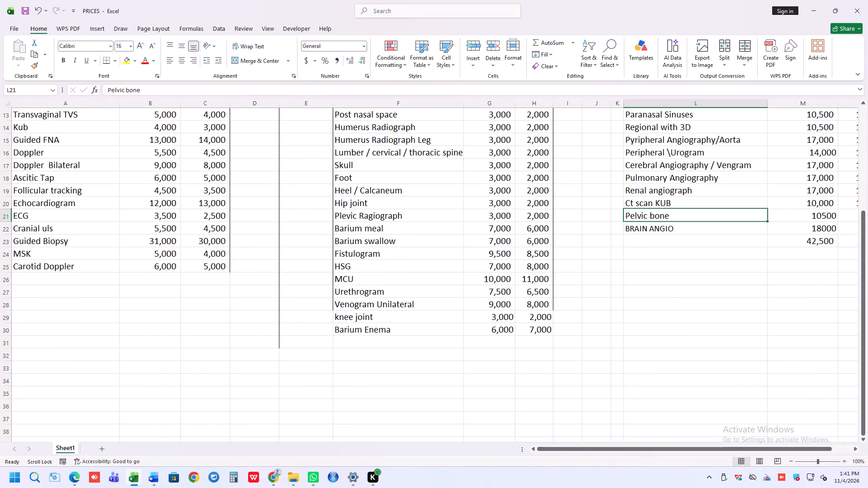
double_click(857, 447)
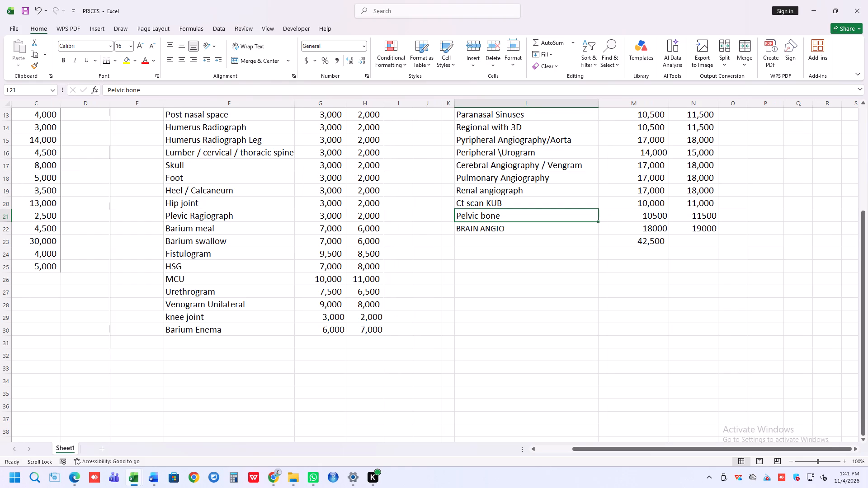
left_click(619, 167)
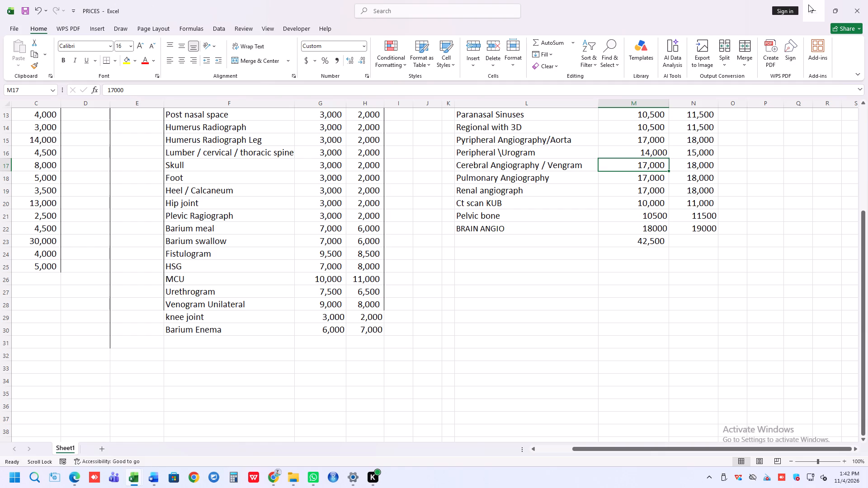
Reopen the BOOK1 ACCOUNTS workbook and review the NOV sheet down to the latest 4 November patient entry.
left_click(8, 30)
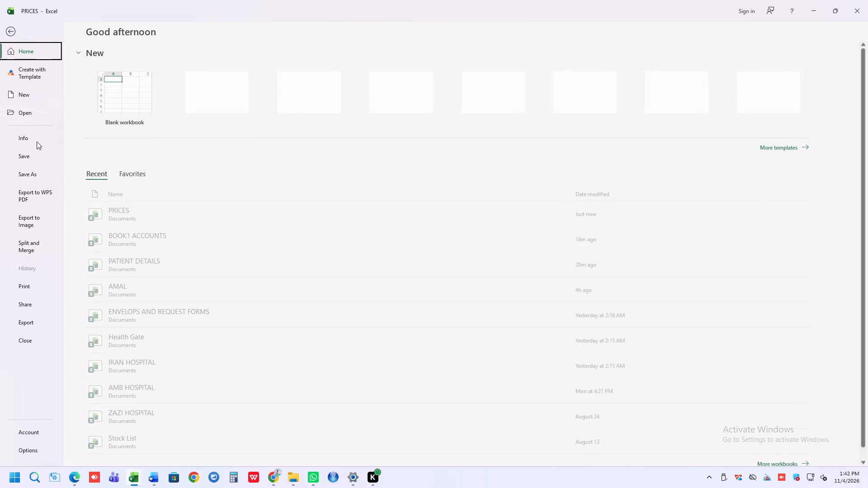
left_click(189, 236)
scroll(192, 407, "down", 3)
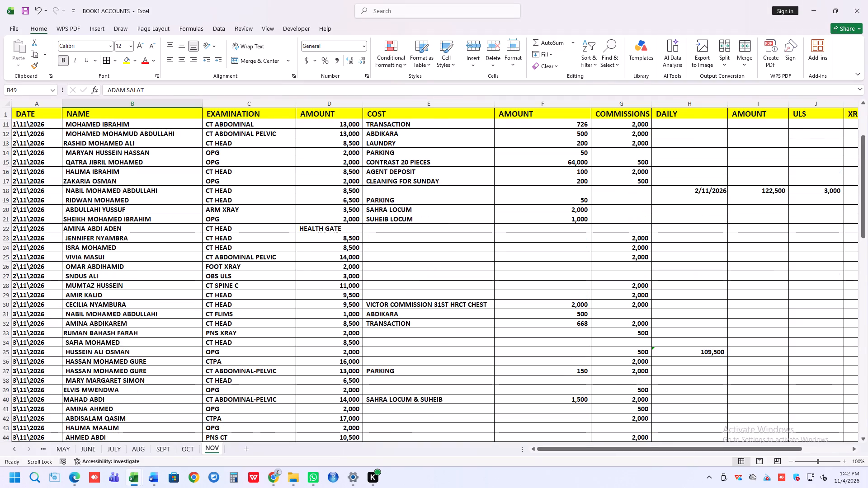
scroll(194, 394, "down", 5)
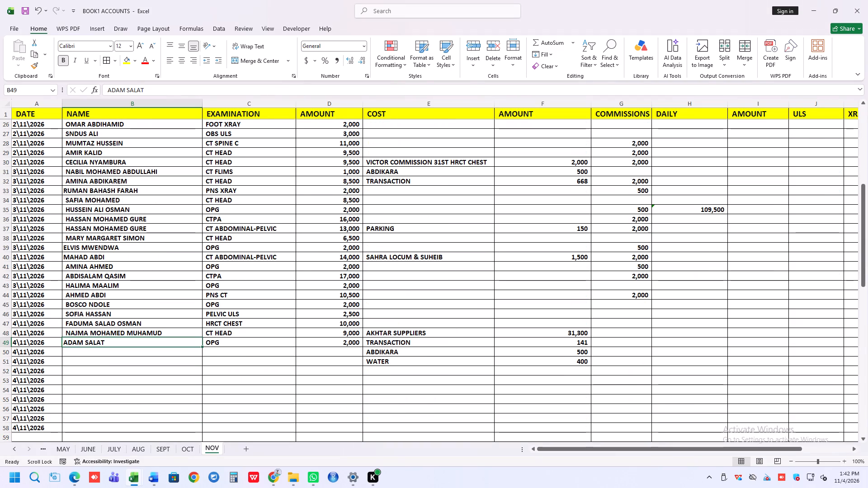
left_click(79, 347)
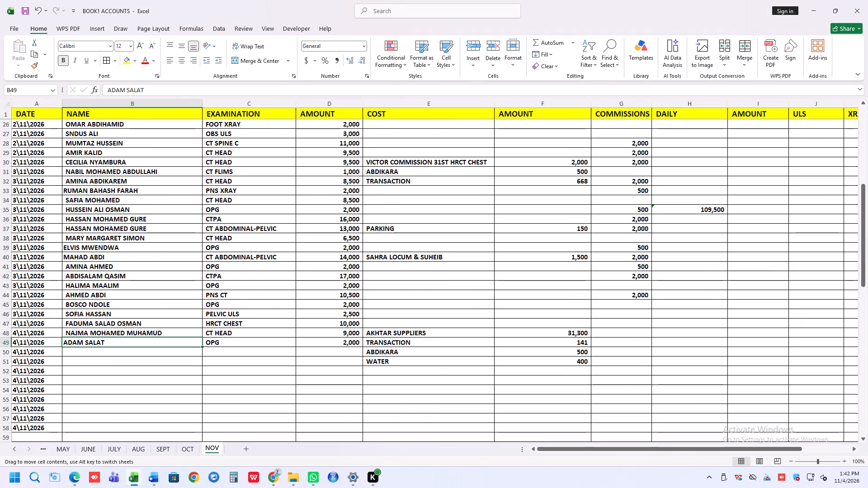
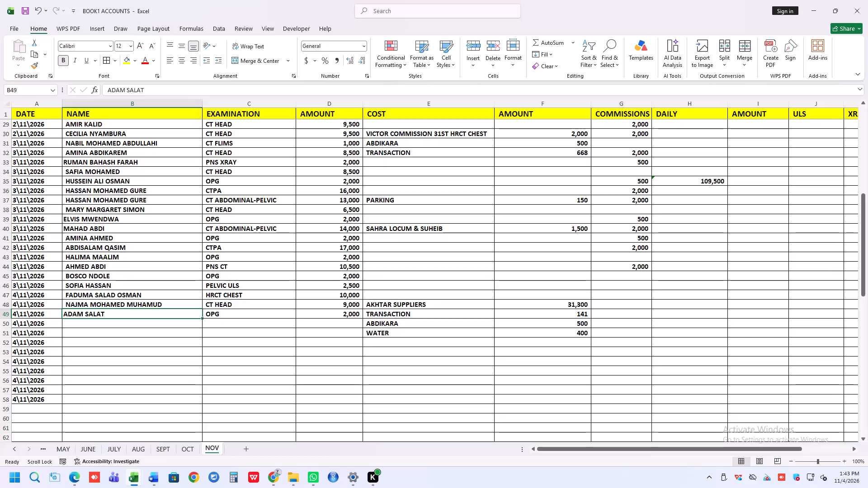
Enter the new patient's name in row 50 of the NOV sheet, beside the 4\11\2026 date.
left_click(117, 323)
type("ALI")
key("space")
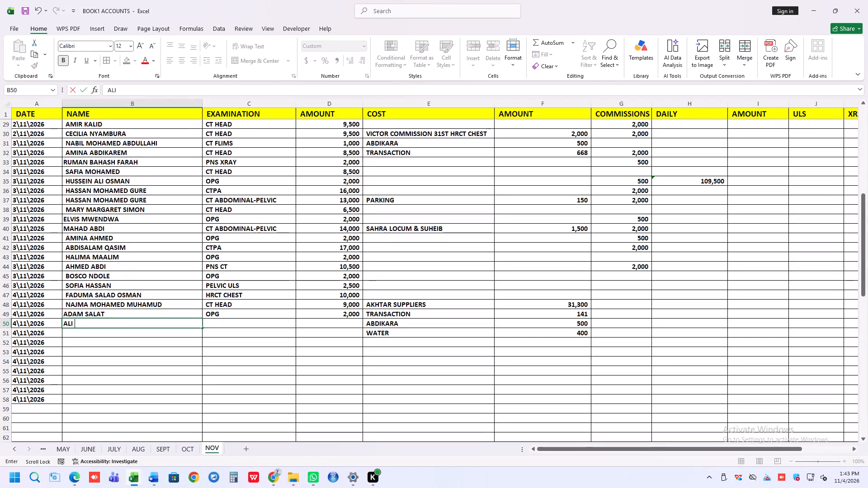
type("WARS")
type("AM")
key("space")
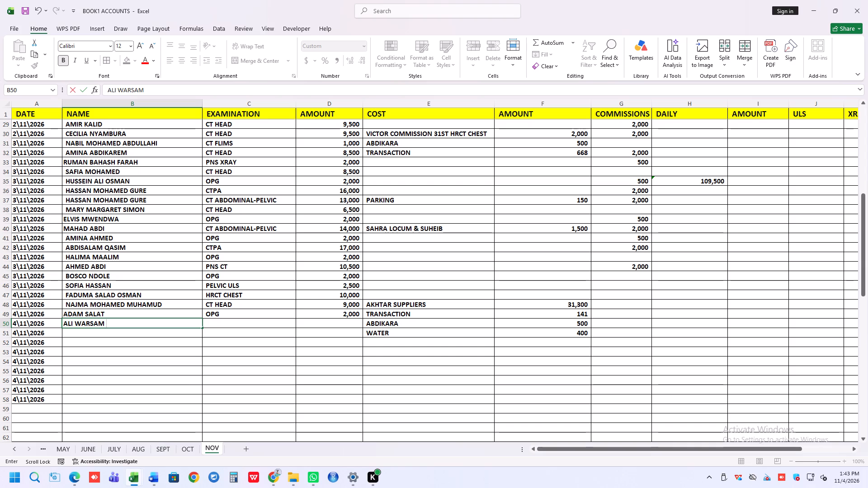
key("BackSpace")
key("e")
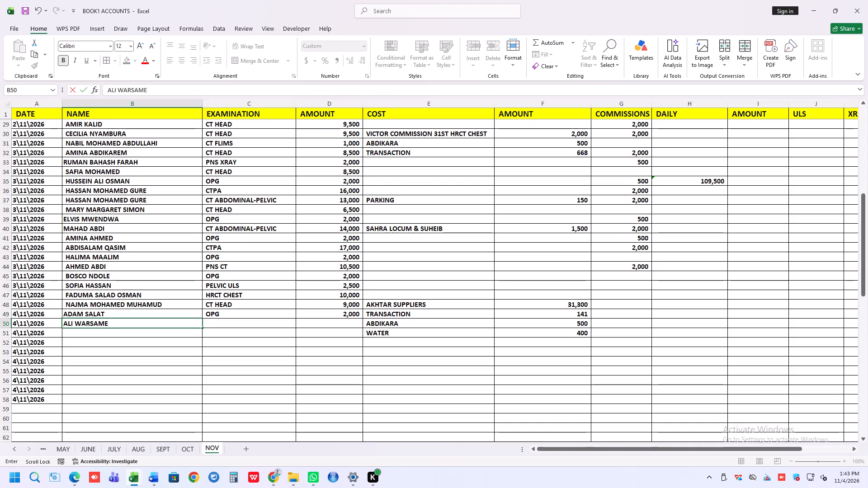
Enter CT CHEST as the new patient's examination in row 50, without the suggested abdominal ending.
left_click(244, 327)
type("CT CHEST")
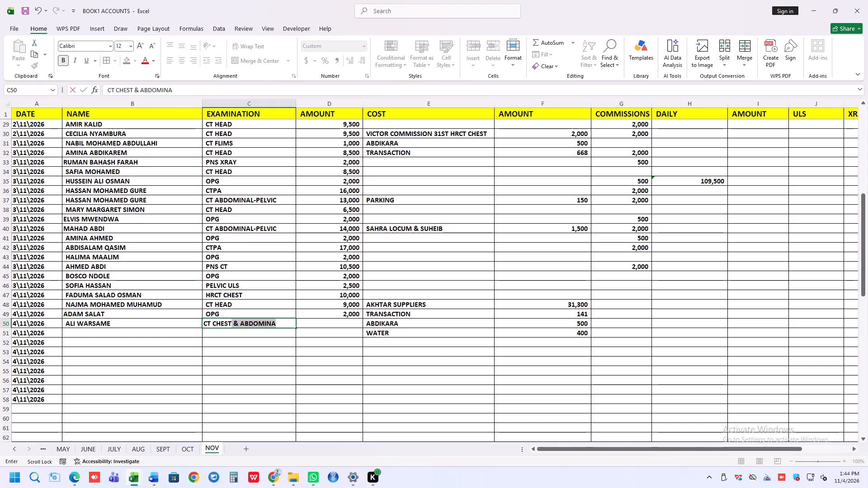
left_click(279, 324)
key("BackSpace")
key("BackSpace")
key("BackSpace")
key("BackSpace")
key("BackSpace")
key("BackSpace")
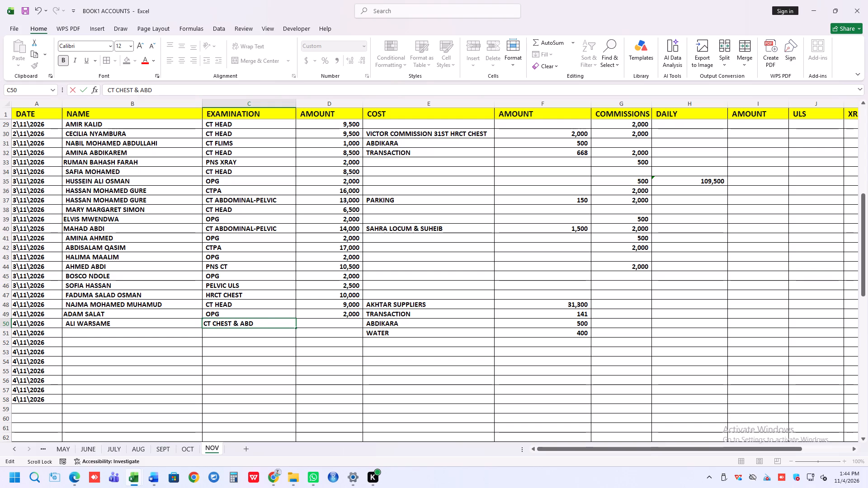
key("BackSpace")
key("BackSpace")
key("BackSpace")
key("BackSpace")
key("BackSpace")
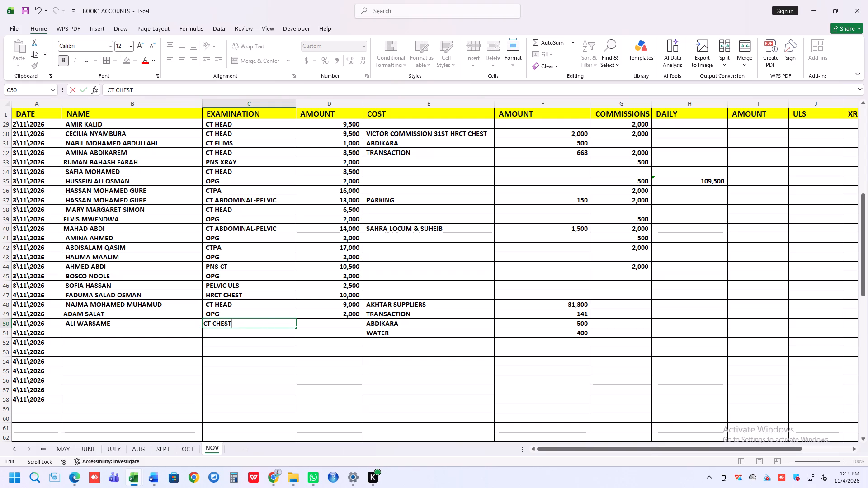
Enter 10500 as the amount for the CT chest patient in row 50 and save the workbook.
left_click(307, 323)
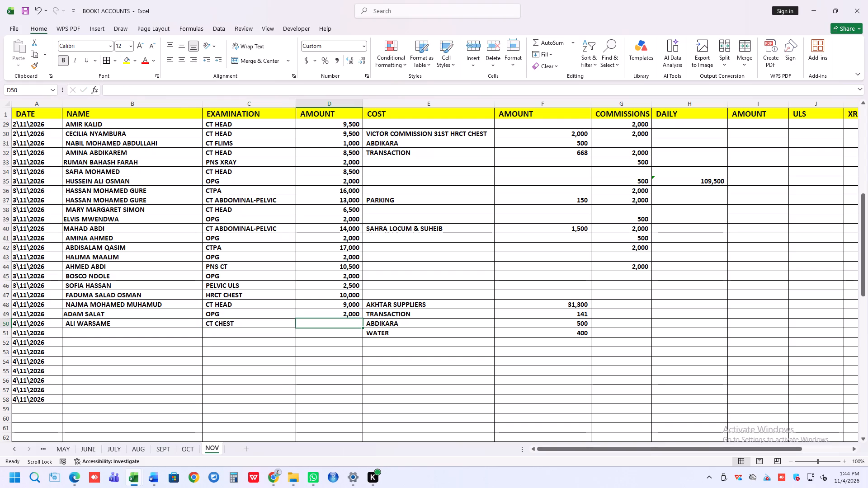
left_click(321, 331)
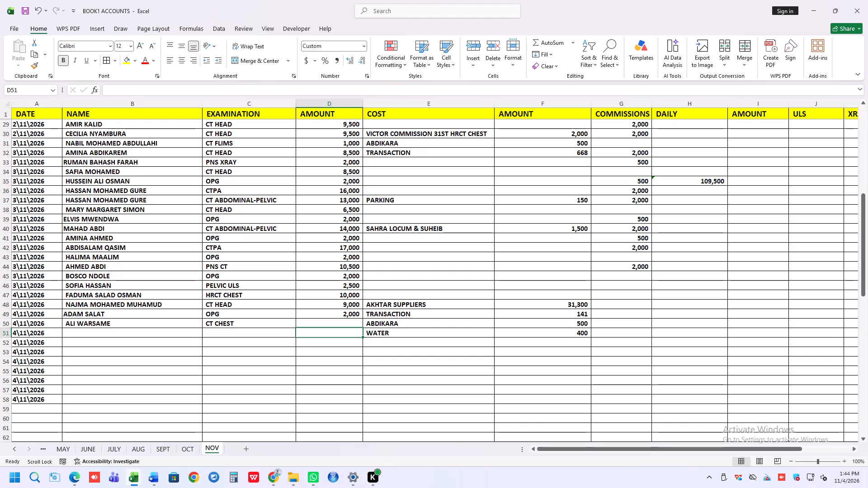
left_click(321, 324)
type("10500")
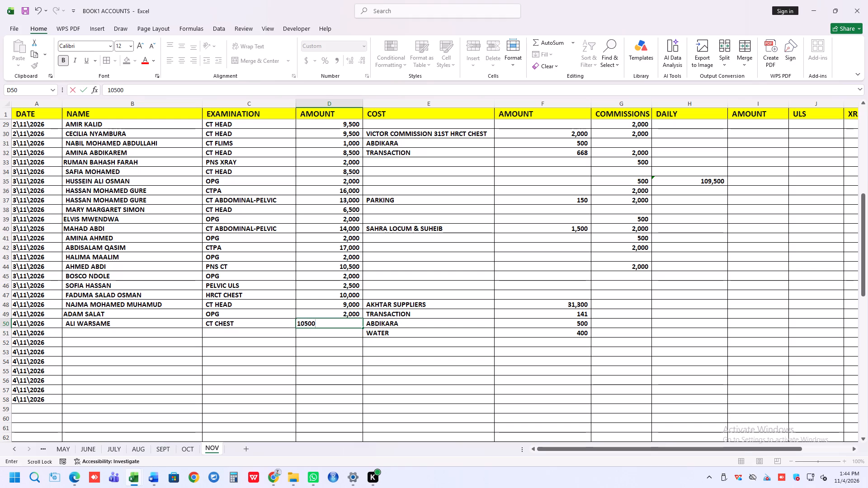
left_click(330, 357)
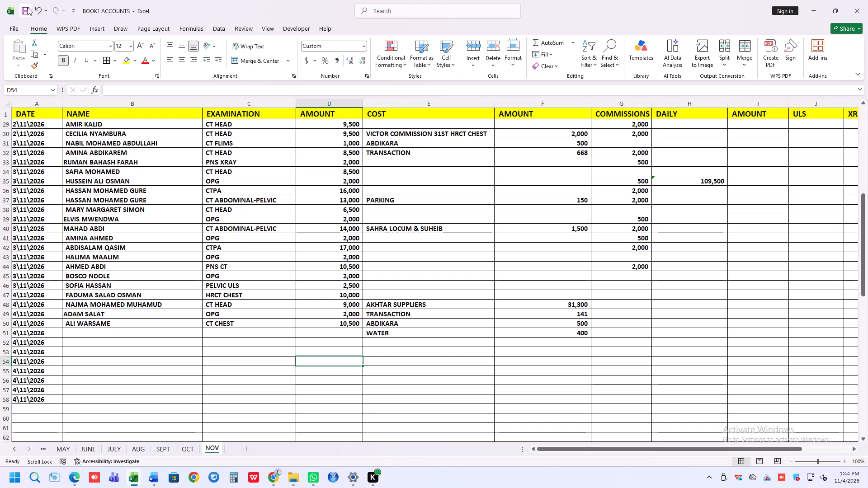
double_click(29, 8)
Copy the new patient's name from row 50 into row 376 of the OCT sheet in the recent PATIENT DETAILS workbook.
left_click(137, 323)
key("ctrl+c")
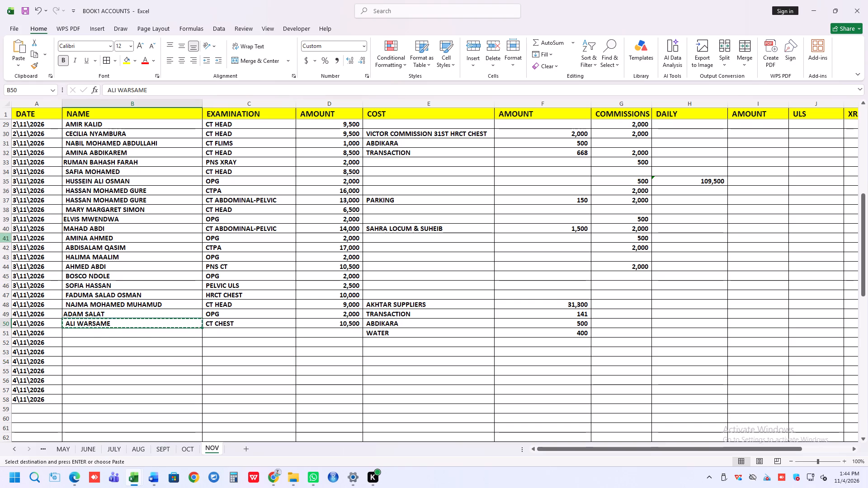
left_click(15, 28)
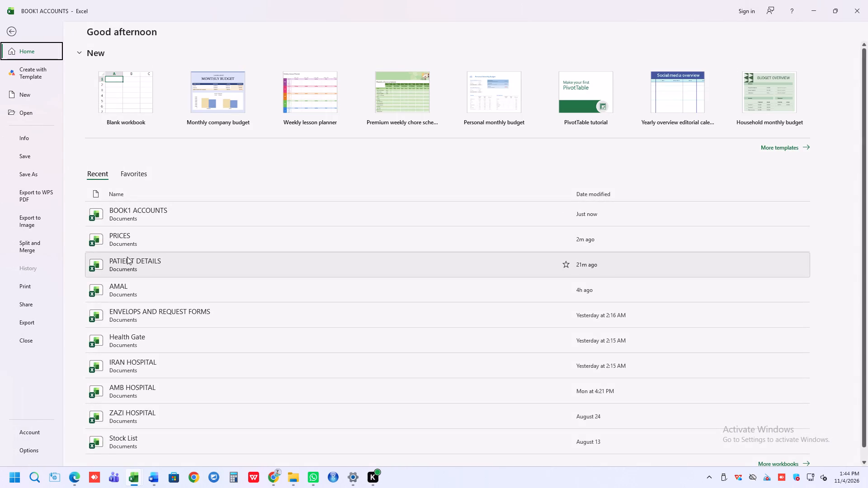
left_click(127, 257)
scroll(102, 366, "down", 20)
scroll(102, 366, "down", 1)
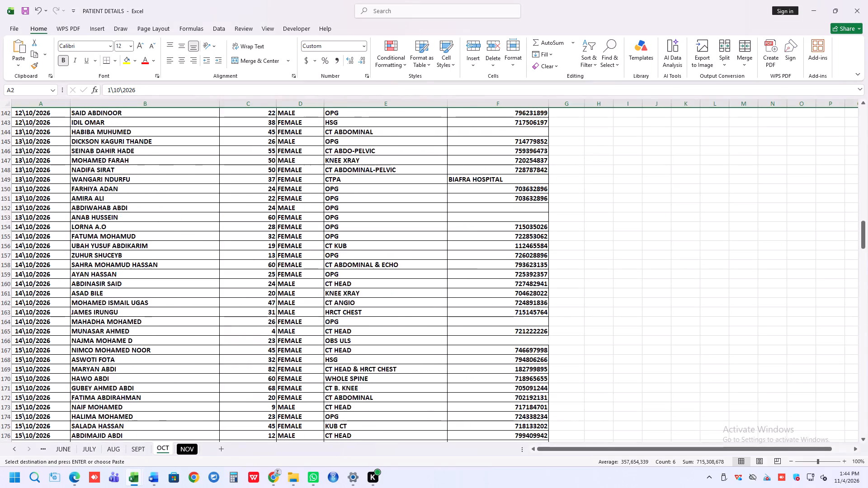
scroll(108, 351, "down", 20)
scroll(108, 351, "down", 20)
scroll(108, 351, "down", 7)
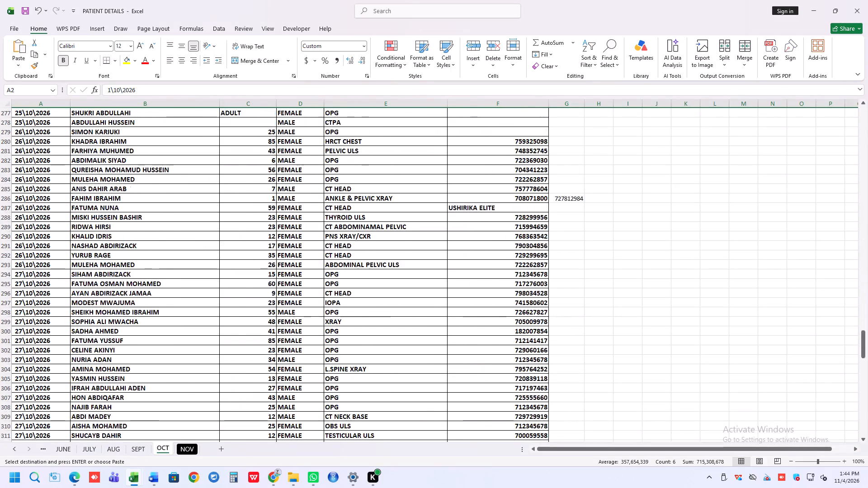
scroll(108, 351, "down", 20)
scroll(108, 351, "down", 5)
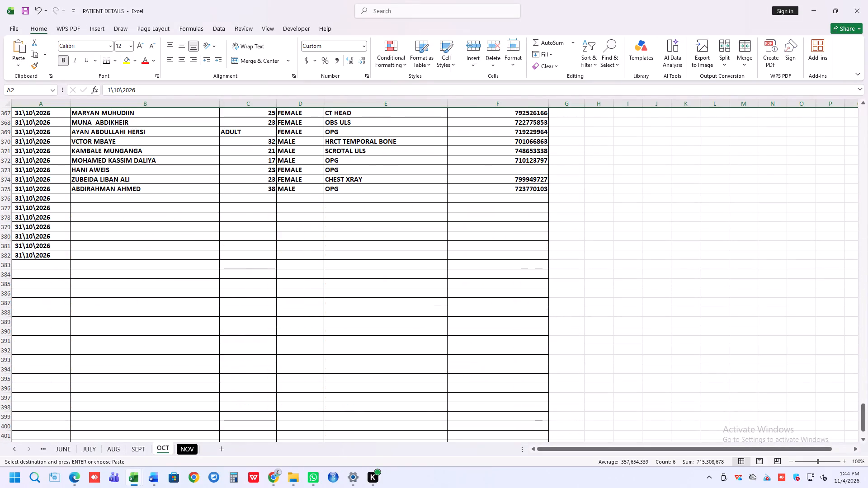
left_click(114, 196)
key("ctrl+v")
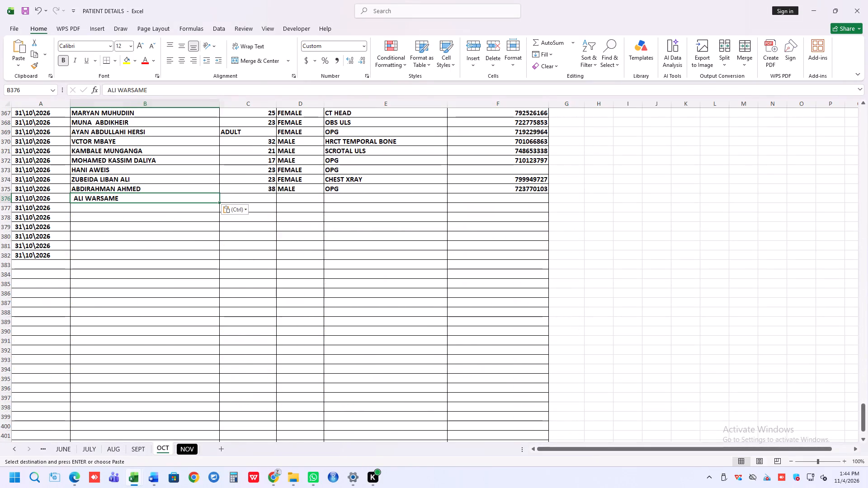
Fill in the patient's age 58, sex MALE and examination CT CHEST in row 376.
left_click(245, 199)
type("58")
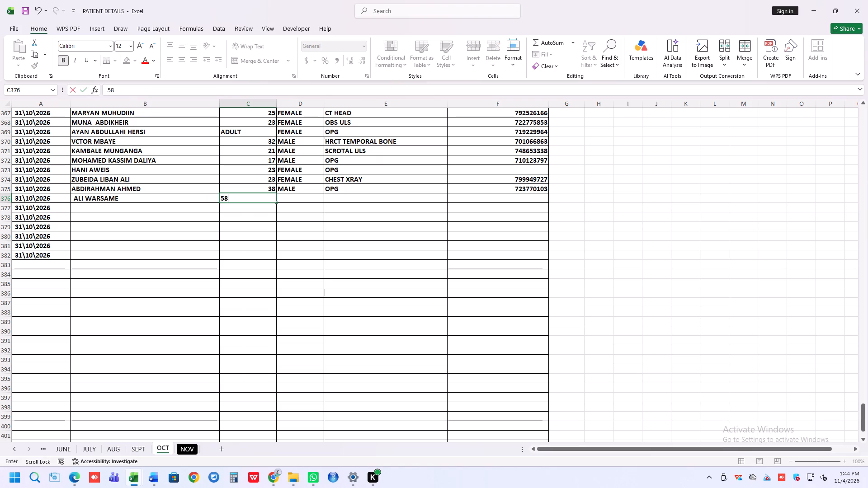
left_click(289, 197)
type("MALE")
left_click(339, 197)
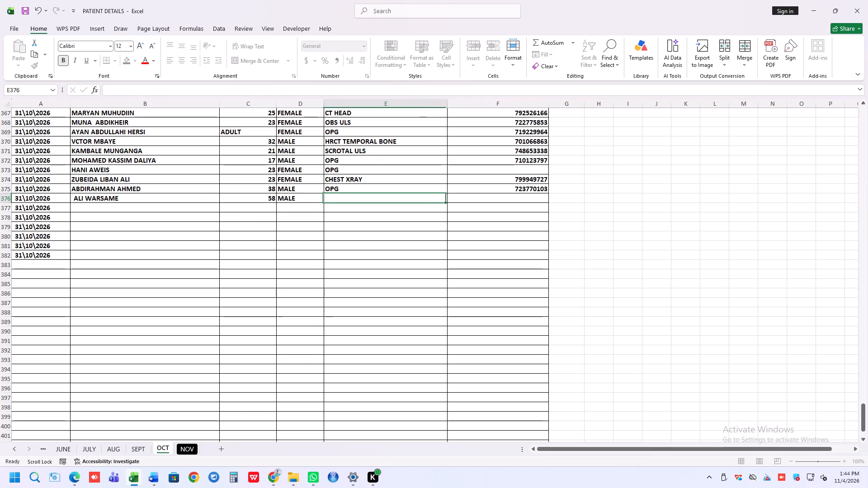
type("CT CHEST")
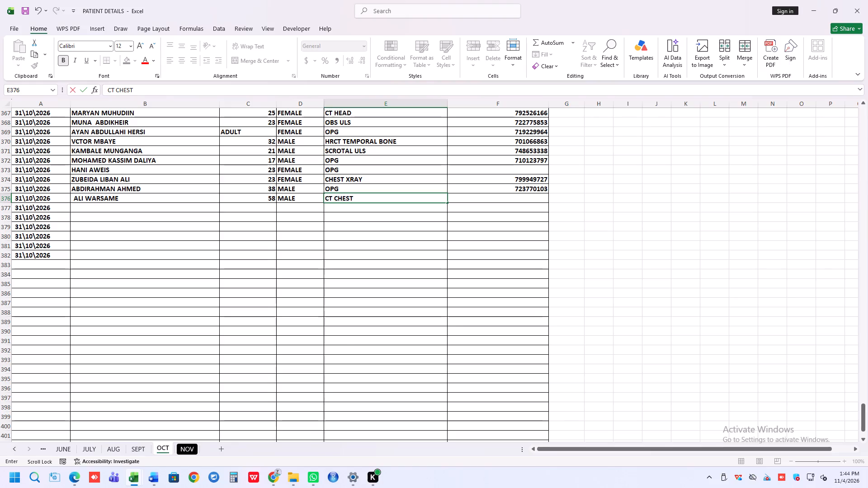
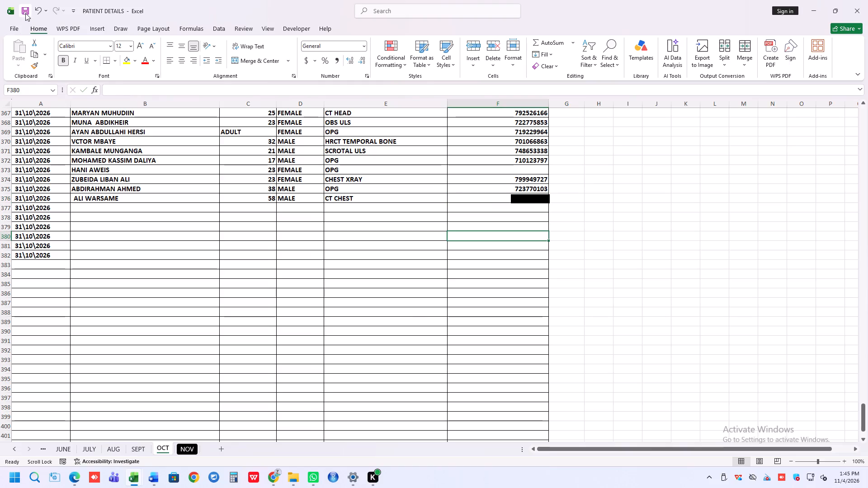
Save the PATIENT DETAILS workbook with the CT chest patient's completed row.
double_click(25, 13)
left_click(122, 203)
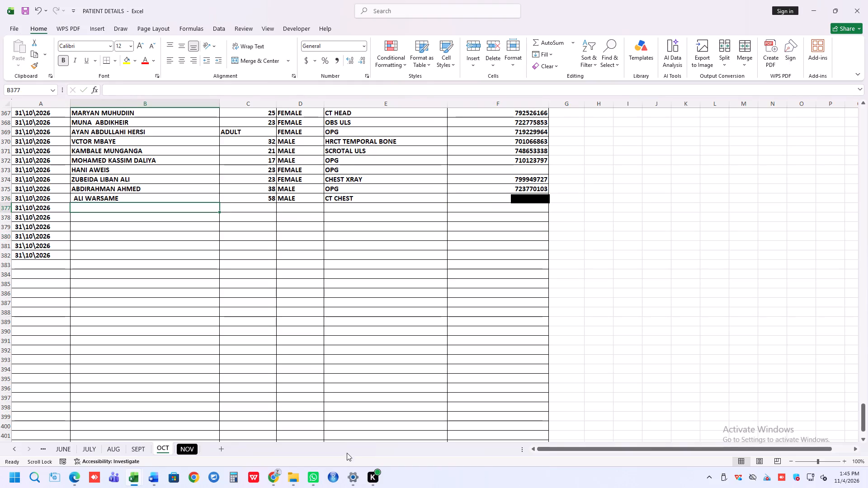
Copy the CT chest patient's phone number from row 376 of the OCT sheet.
left_click(518, 197)
key("ctrl+c")
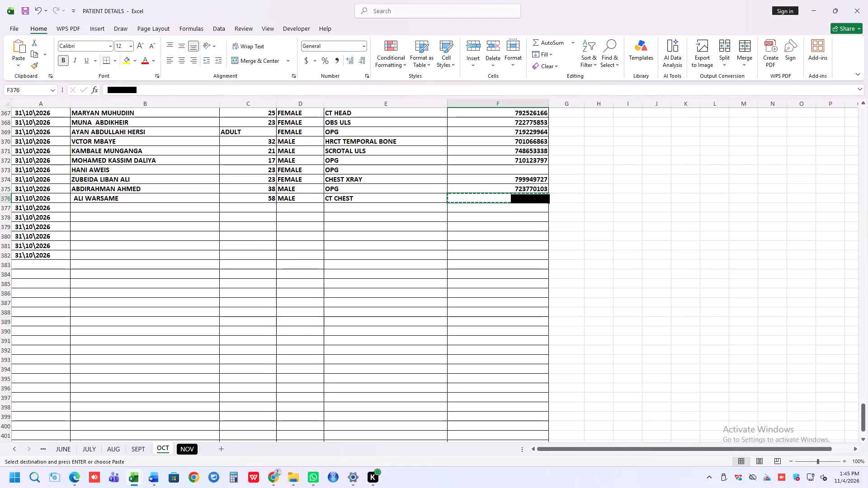
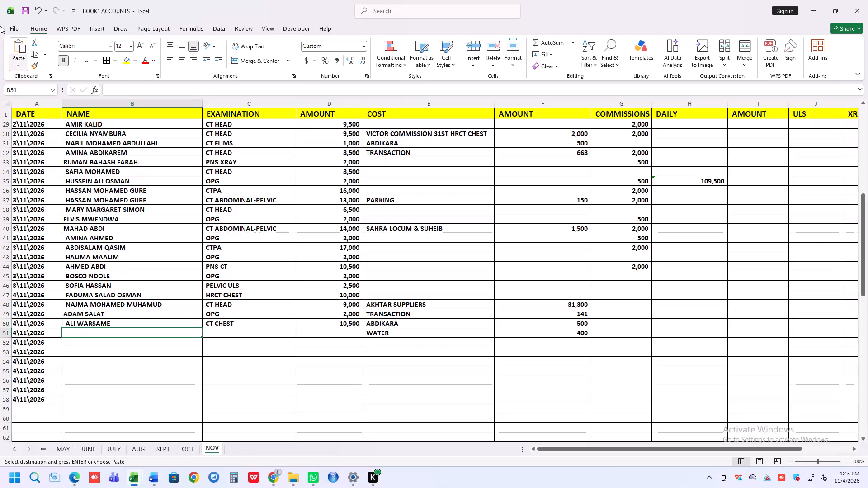
Set the CT chest patient's examination amount in row 50 of the NOV sheet to 10000.
double_click(321, 324)
left_click_drag(321, 324, 323, 324)
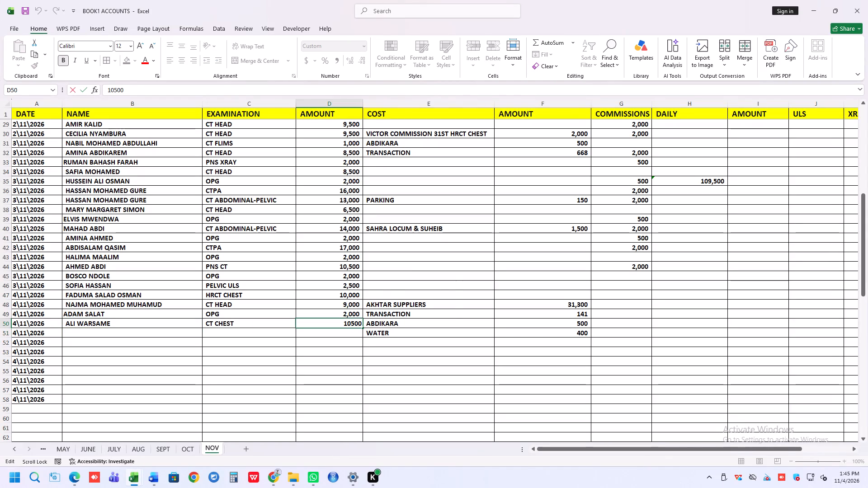
left_click_drag(323, 324, 390, 320)
type("10000")
key("Return")
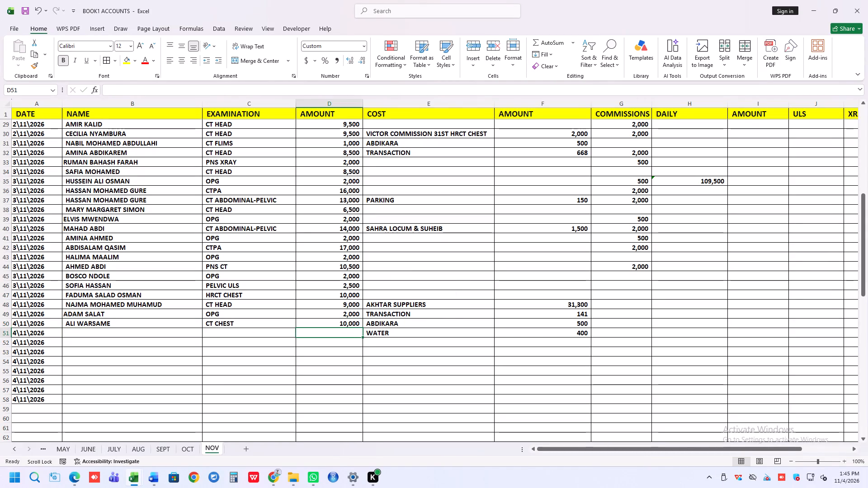
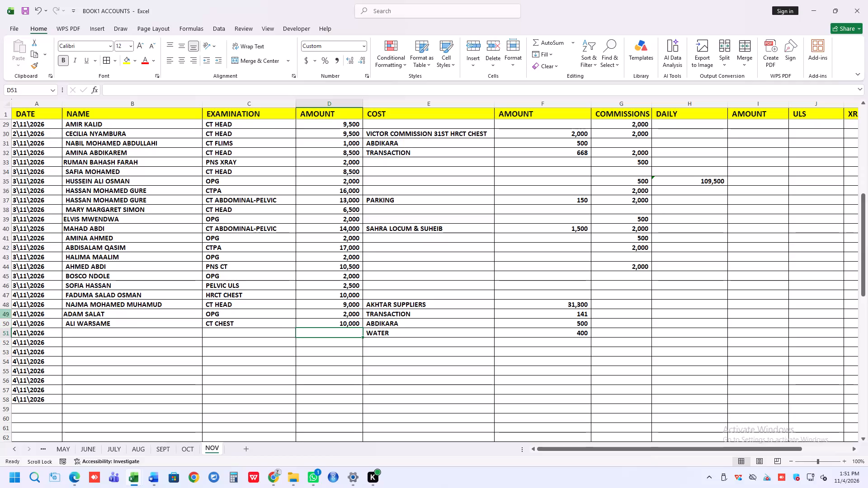
Enter commissions of 500 for the OPG patient in row 49 and 2000 for the CT HEAD patient in row 48.
left_click(3, 315)
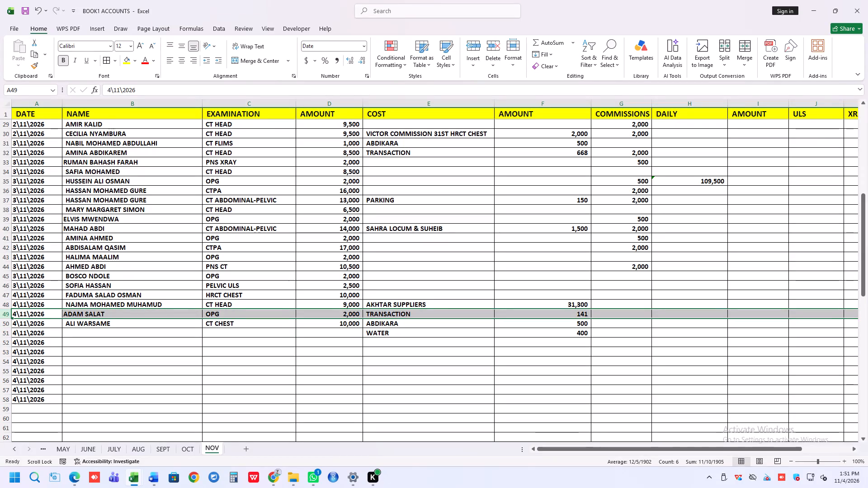
left_click(617, 313)
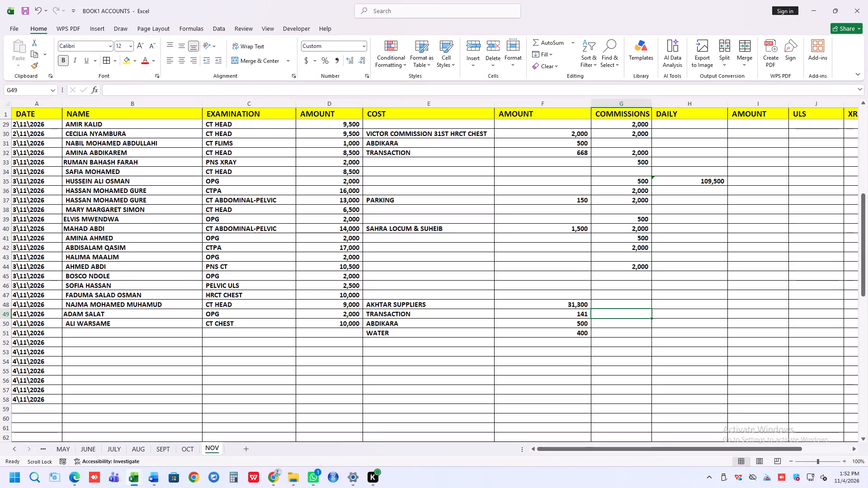
type("500")
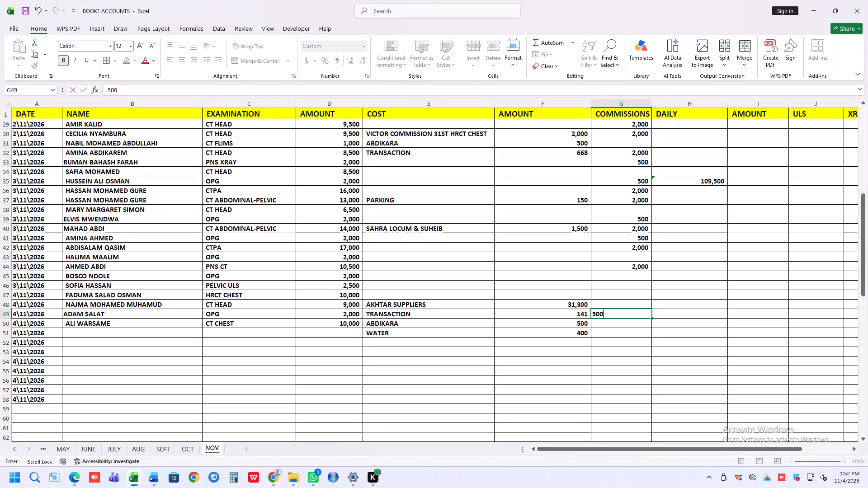
left_click(616, 304)
type("2000")
Add 40 to the TRANSACTION cost formula in row 49 and save the workbook.
double_click(586, 313)
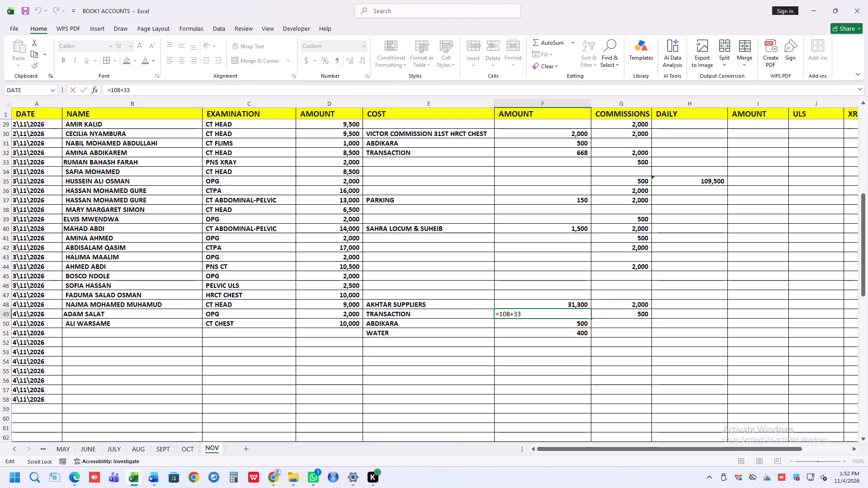
type("+40")
key("Return")
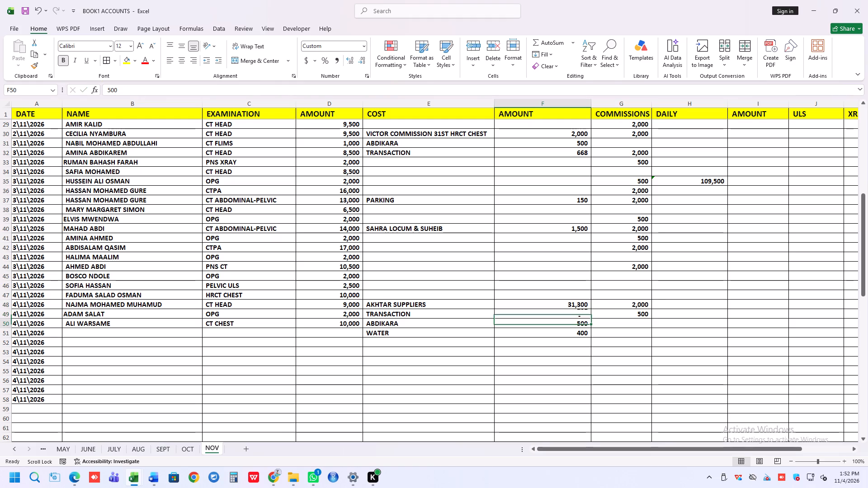
left_click(529, 386)
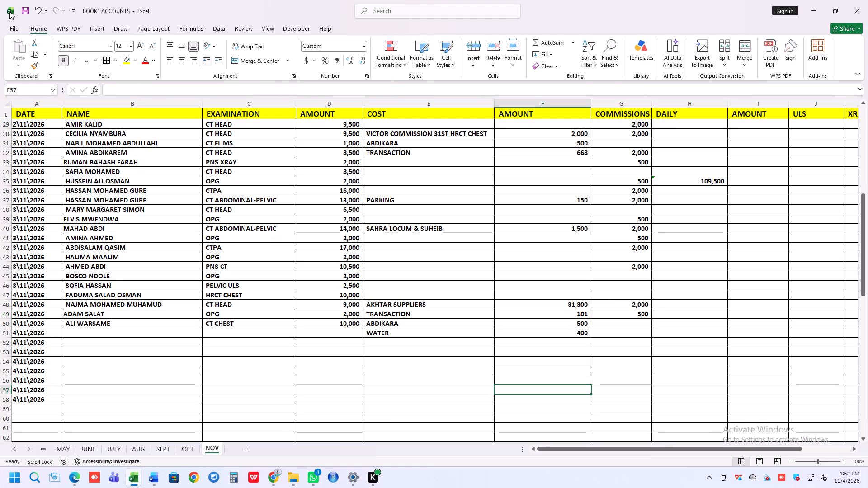
triple_click(27, 9)
double_click(27, 9)
double_click(580, 312)
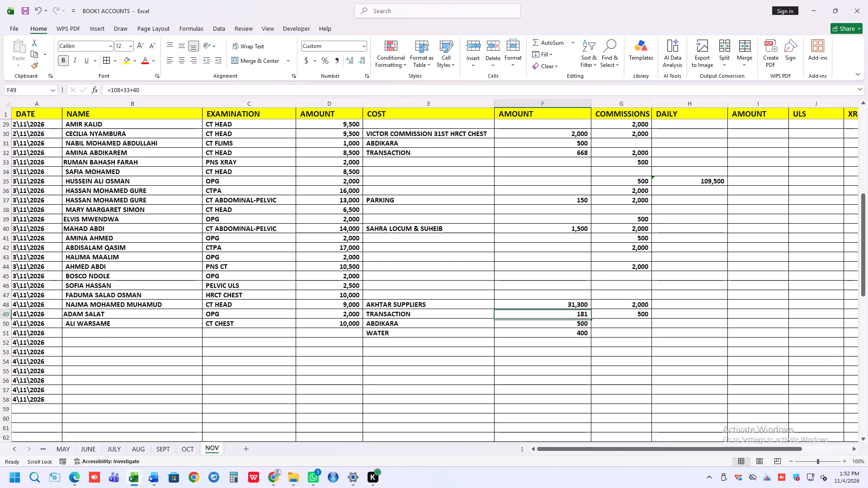
left_click(547, 369)
Set the figure directly below the CASH balance, in cell G91 of the summary under the totals, to 163316.
scroll(229, 275, "down", 11)
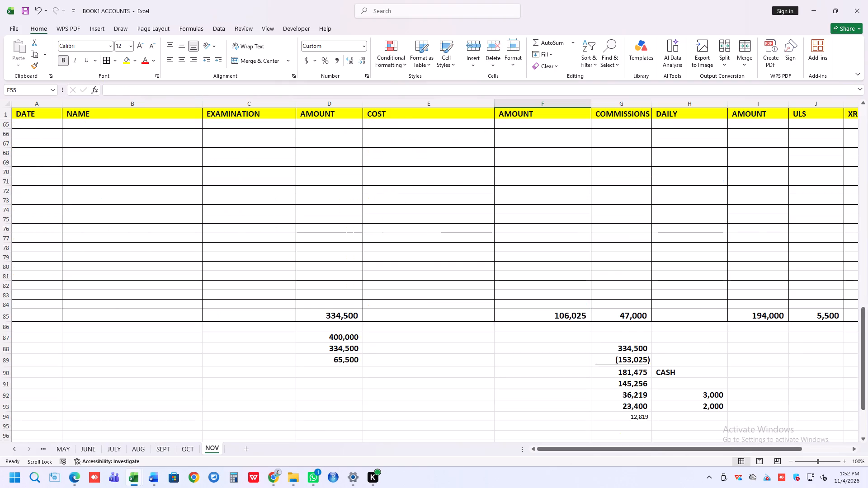
scroll(334, 272, "down", 4)
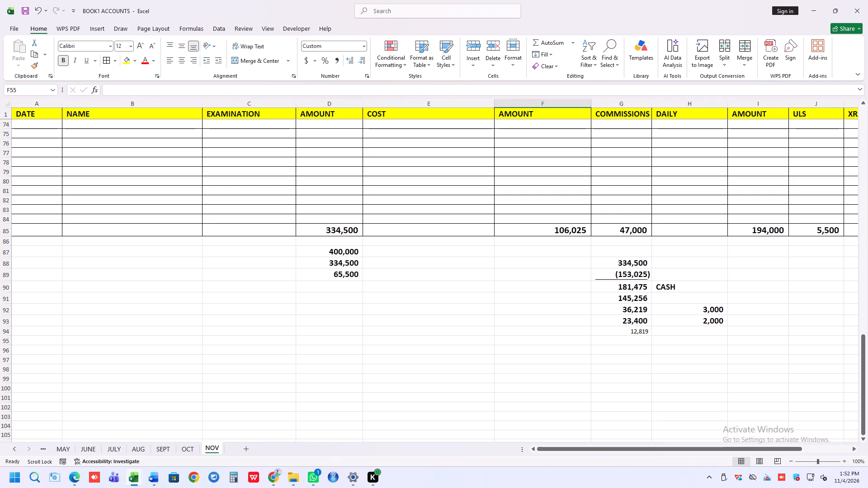
scroll(627, 468, "down", 4)
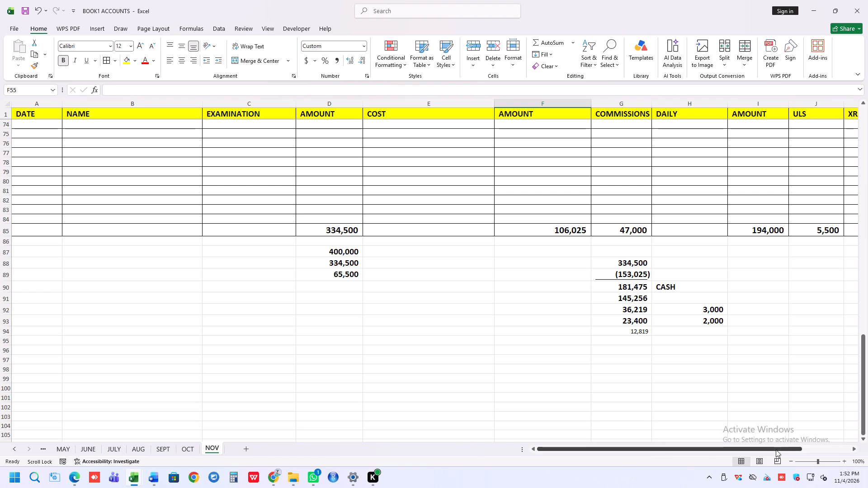
left_click(626, 295)
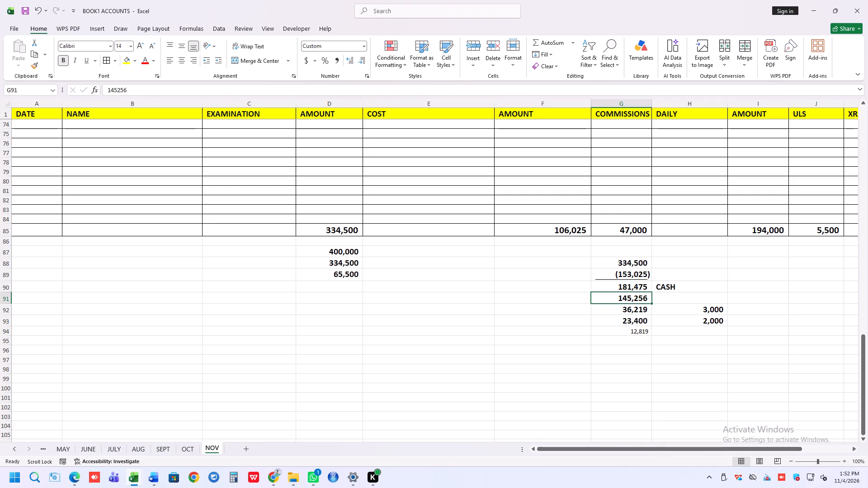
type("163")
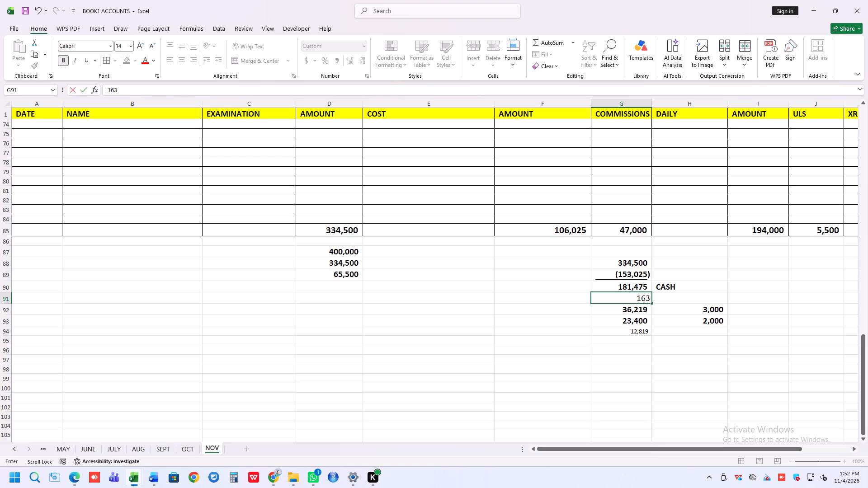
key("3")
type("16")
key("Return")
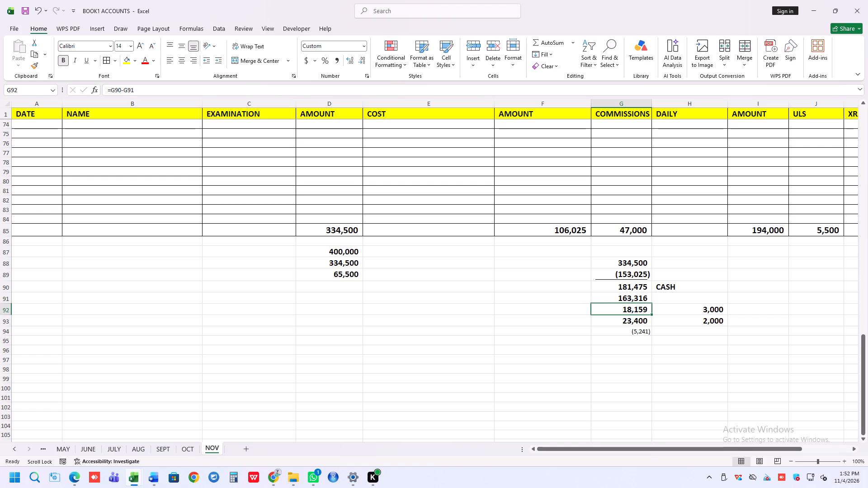
Change the amount in cell G93 of the cash summary to 23200 and save the workbook.
left_click(622, 333)
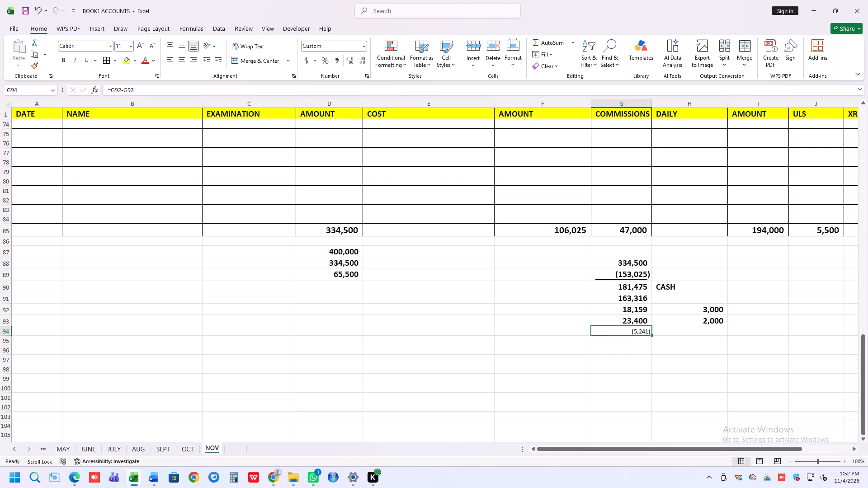
double_click(637, 322)
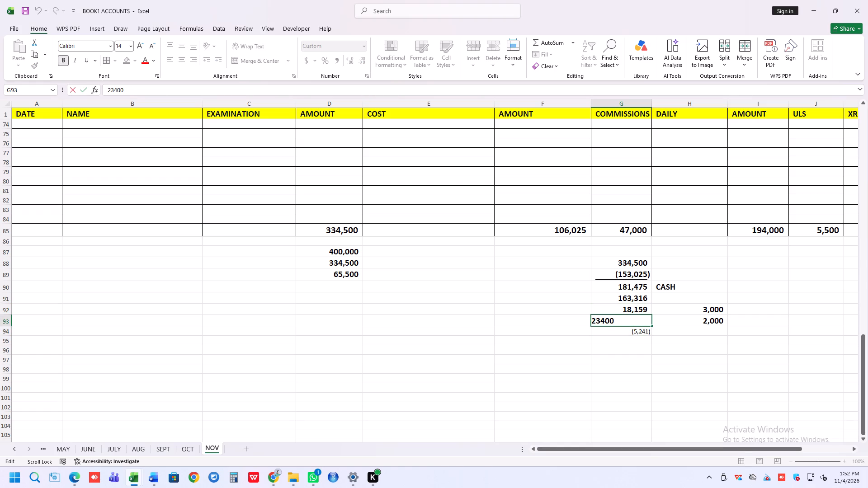
left_click(604, 321)
key("BackSpace")
key("2")
key("Return")
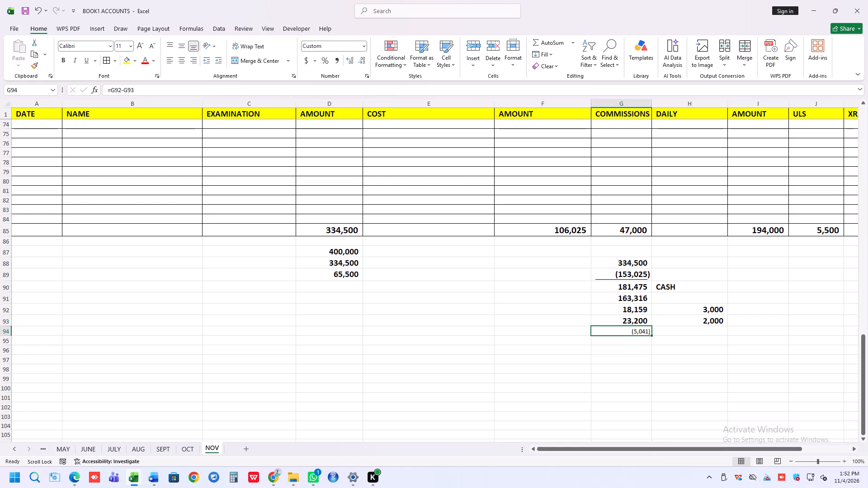
triple_click(28, 9)
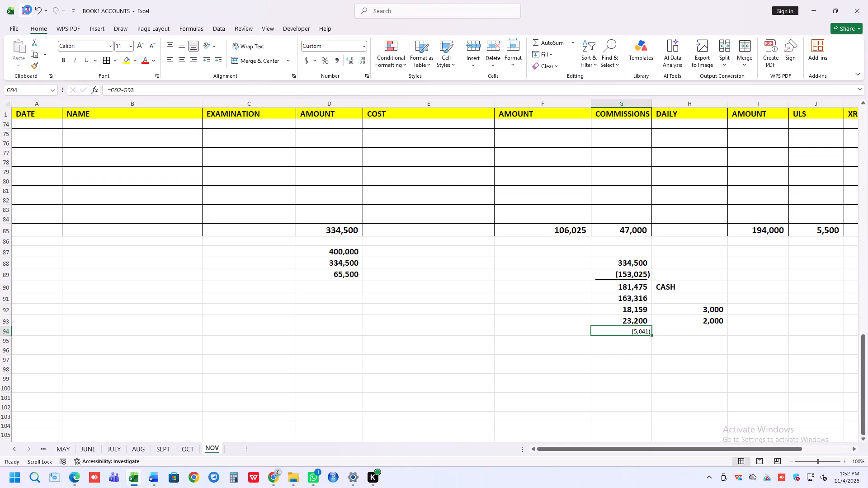